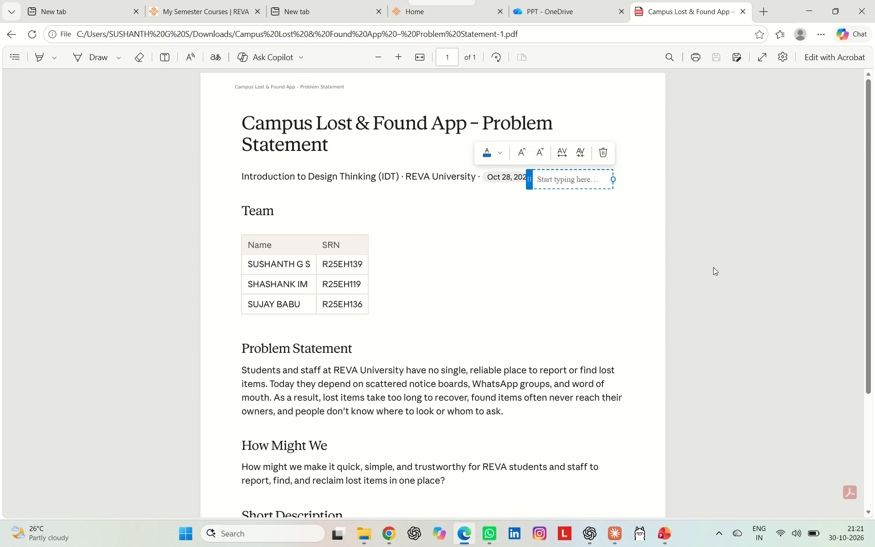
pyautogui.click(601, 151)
# Examine the team table, Problem Statement, How Might We and Short Description sections of the PDF, and return to Downloads.
pyautogui.scroll(-9, 525, 380)
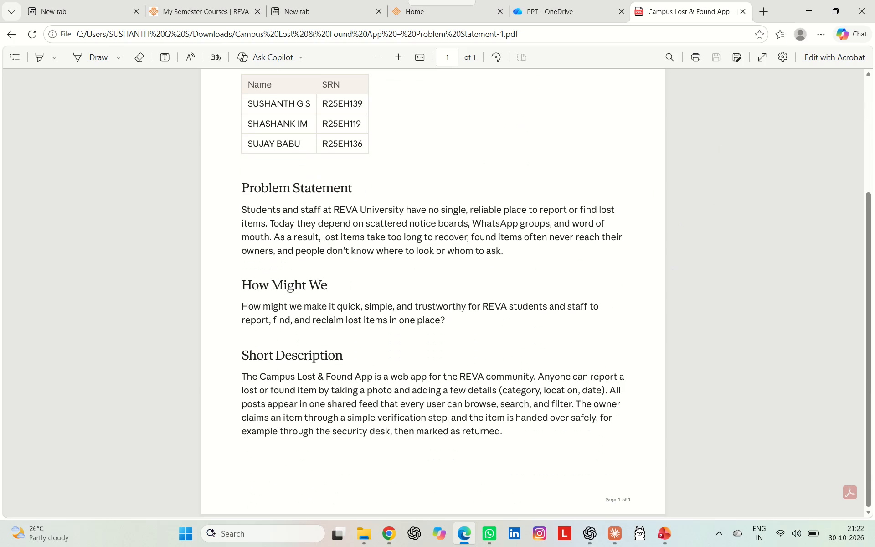
pyautogui.scroll(-11, 521, 385)
pyautogui.scroll(4, 512, 367)
pyautogui.scroll(-3, 512, 367)
pyautogui.scroll(5, 512, 367)
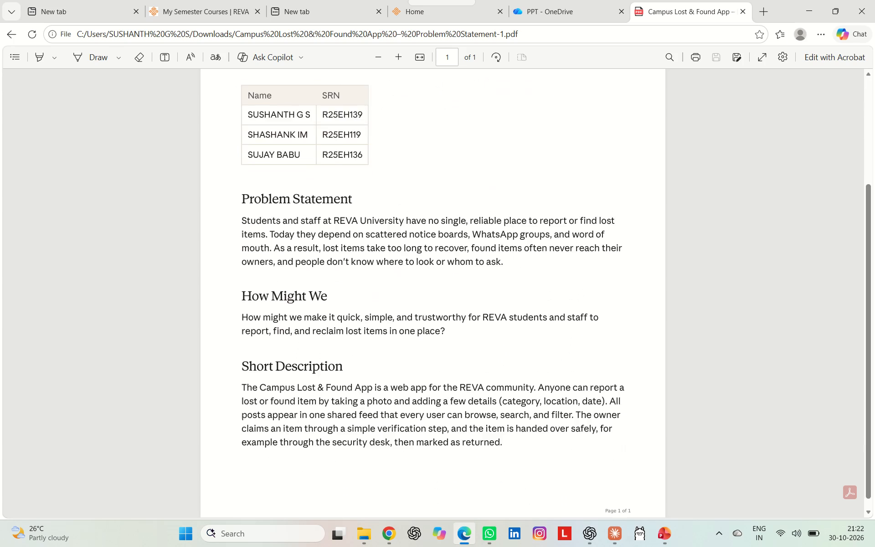
pyautogui.scroll(3, 512, 367)
pyautogui.click(802, 0)
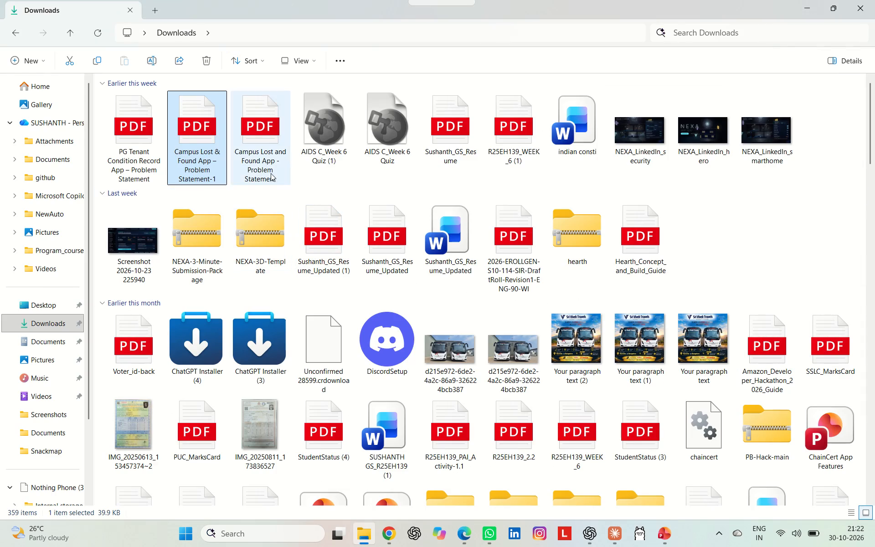
# Open the Campus Lost and Found App - Problem Statement PDF from Downloads, review both pages, and return to the folder.
pyautogui.doubleClick(269, 172)
pyautogui.scroll(-7, 275, 200)
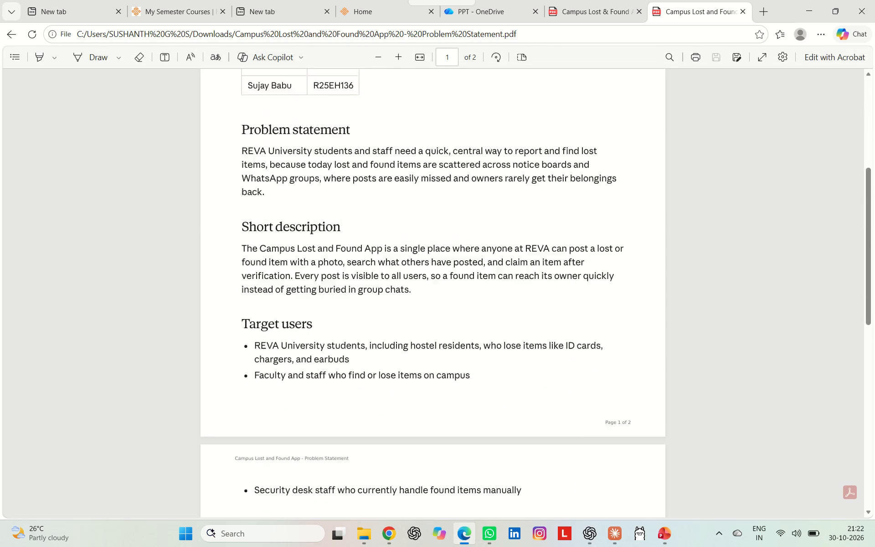
pyautogui.scroll(-1, 275, 200)
pyautogui.scroll(1, 275, 200)
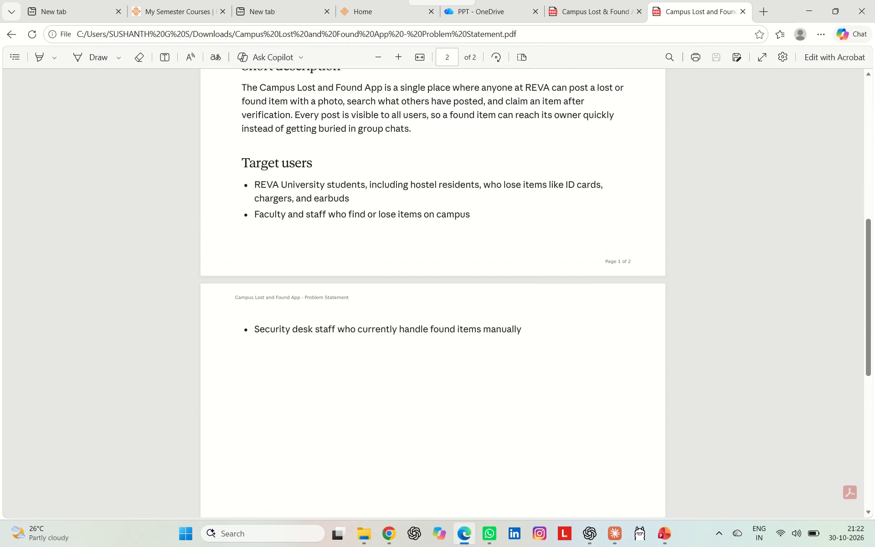
pyautogui.scroll(13, 275, 200)
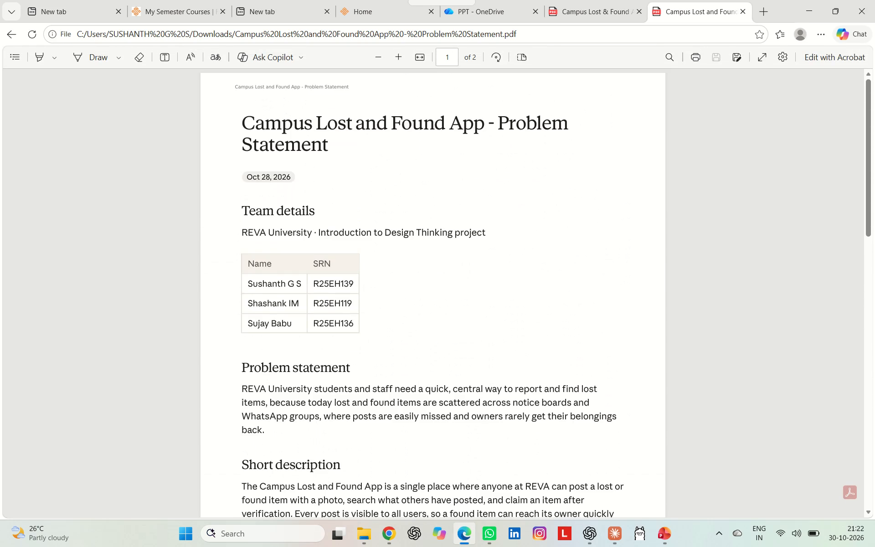
pyautogui.scroll(6, 275, 200)
pyautogui.click(800, 14)
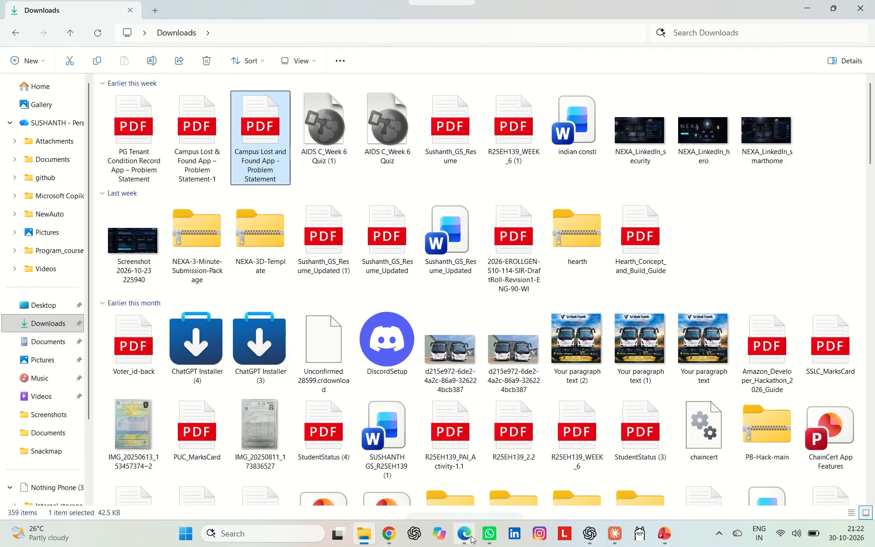
# Upload the Campus Lost and Found App - Problem Statement PDF from Downloads to the shared OneDrive report folder under IA1.
pyautogui.click(459, 487)
pyautogui.click(493, 0)
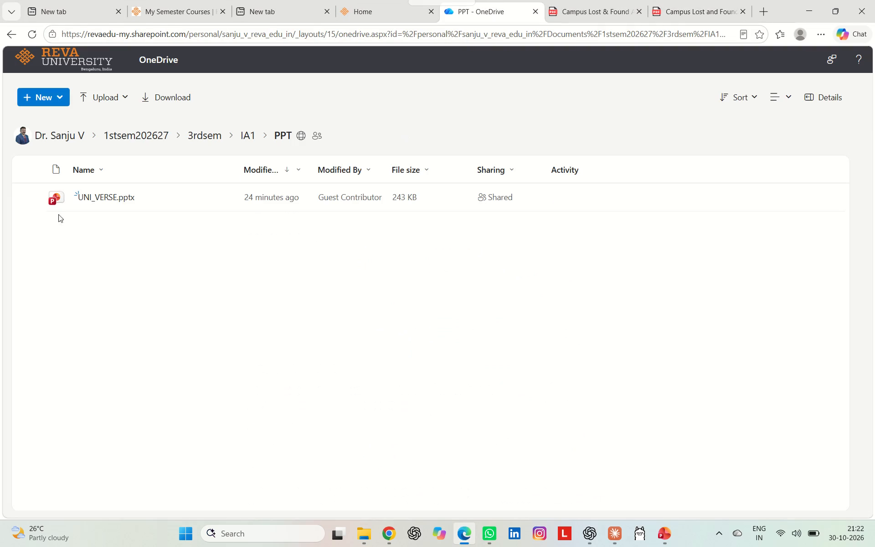
pyautogui.click(1, 34)
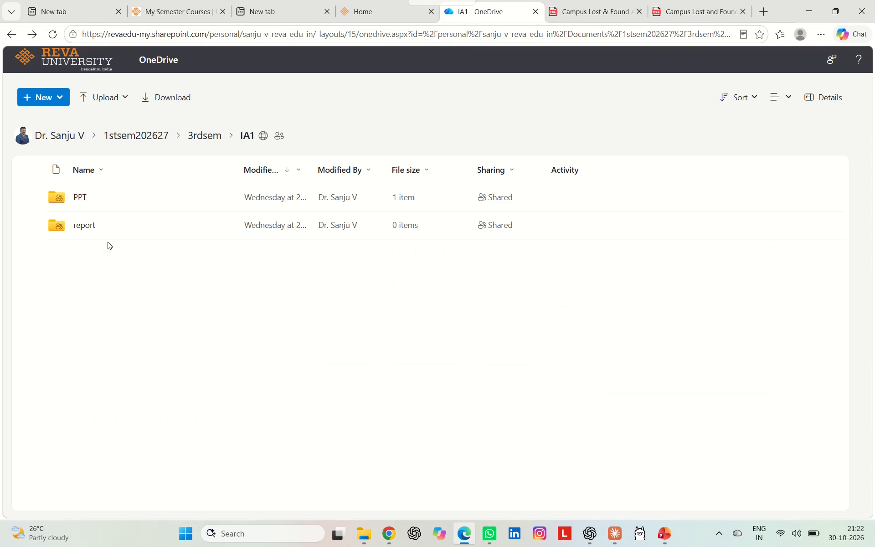
pyautogui.click(81, 226)
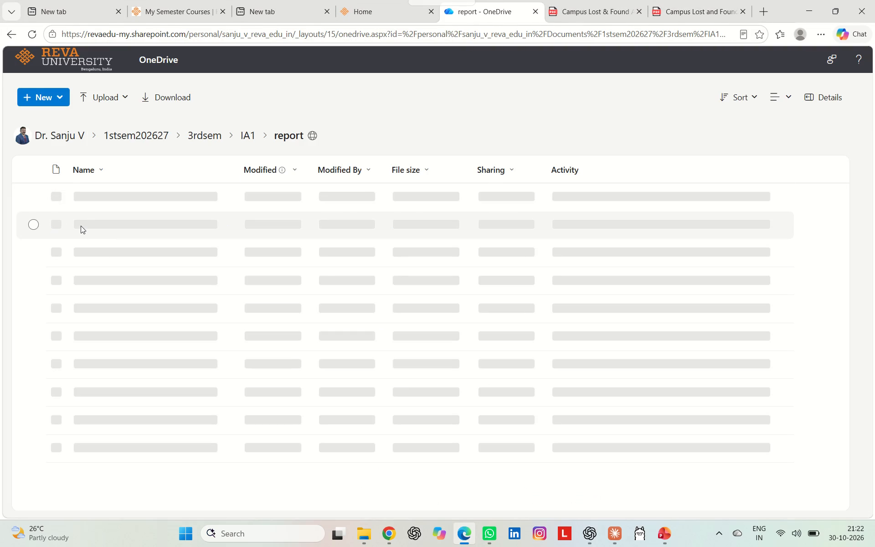
pyautogui.click(51, 96)
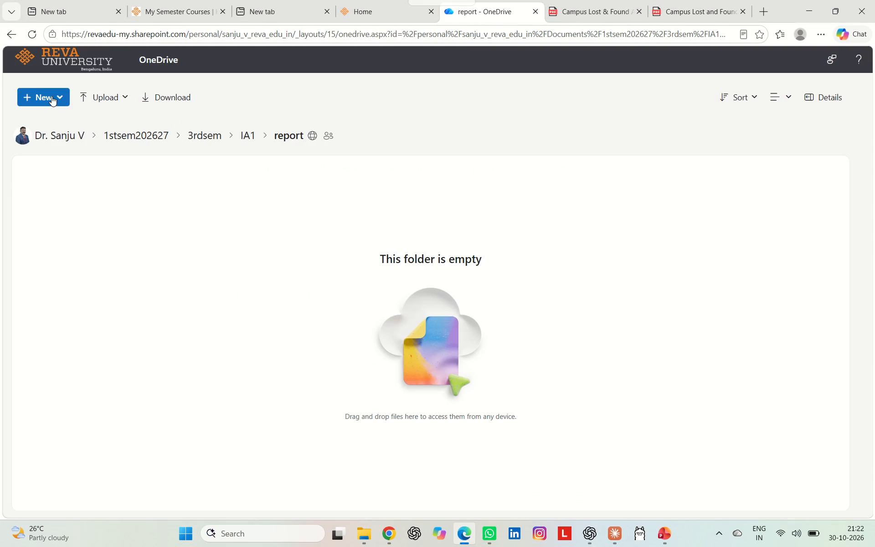
pyautogui.click(103, 98)
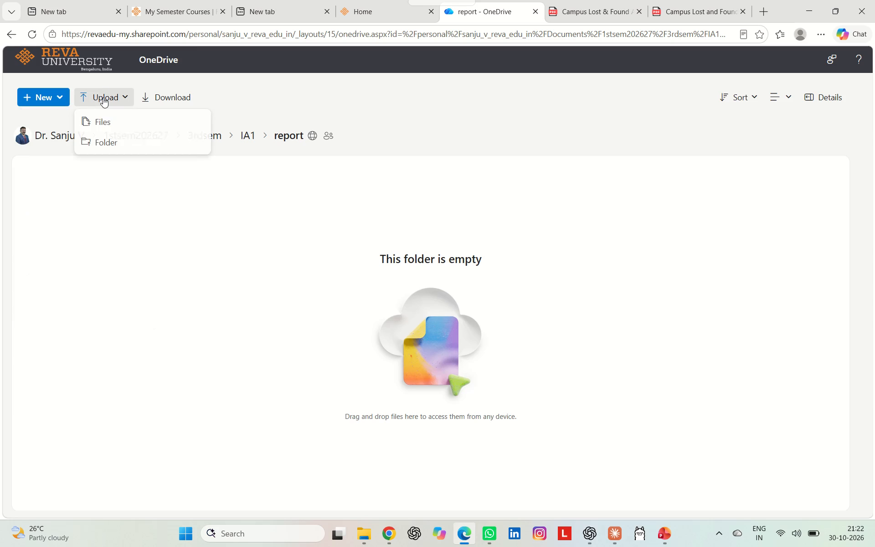
pyautogui.click(103, 118)
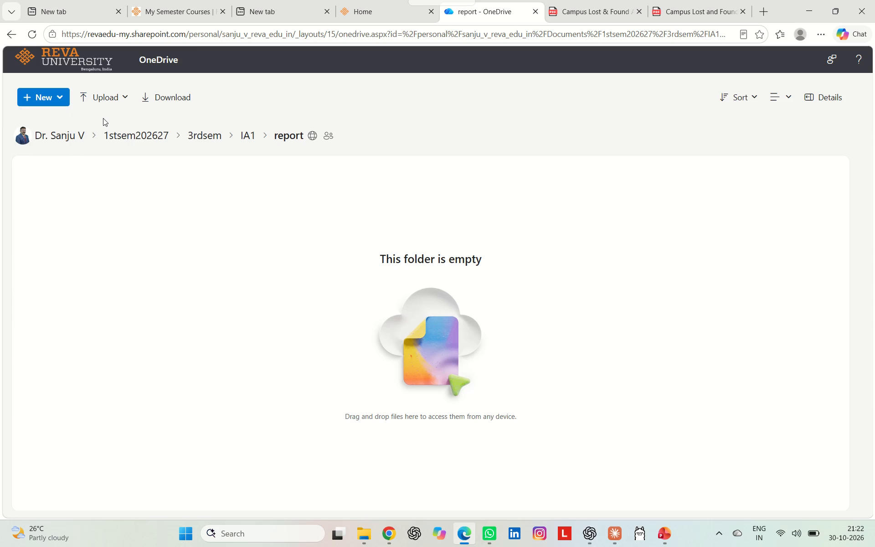
pyautogui.click(50, 124)
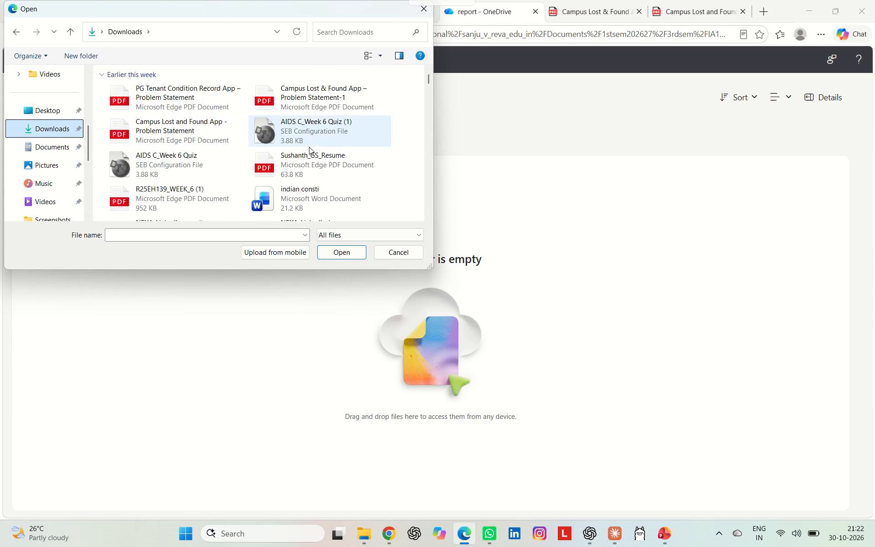
pyautogui.click(172, 128)
pyautogui.click(327, 246)
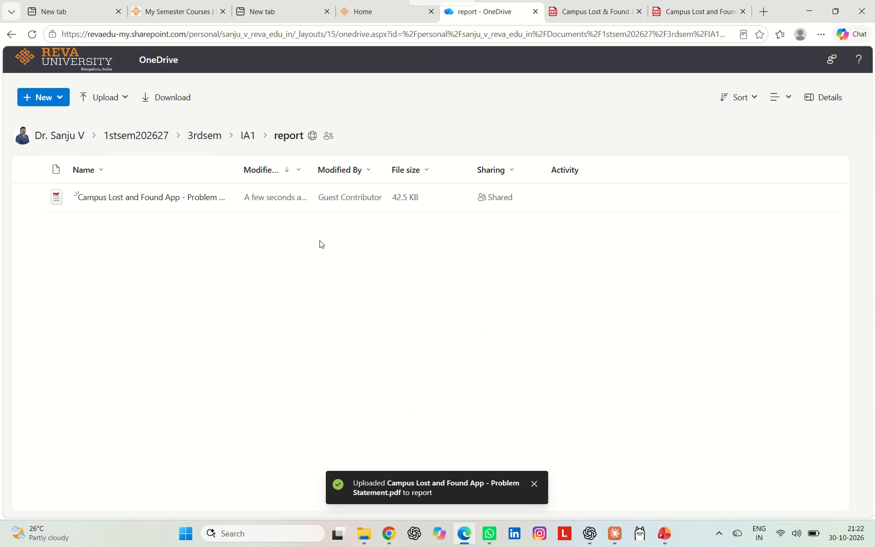
# Check the contents of the shared PPT folder under IA1 and return to the report folder.
pyautogui.click(14, 36)
pyautogui.click(76, 200)
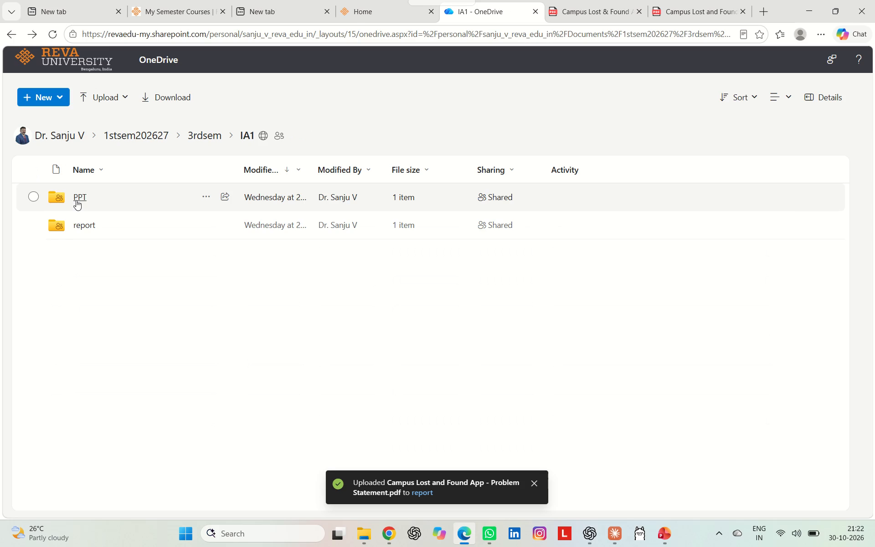
pyautogui.click(8, 30)
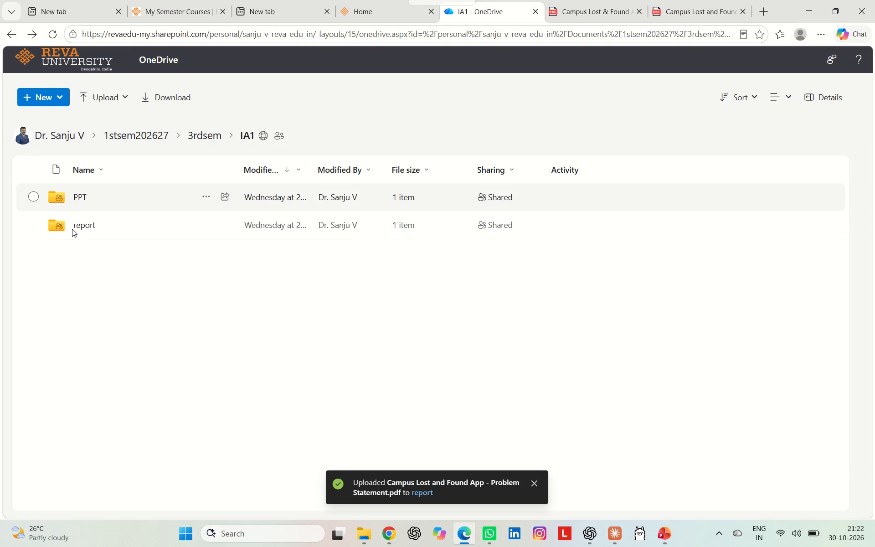
pyautogui.doubleClick(82, 231)
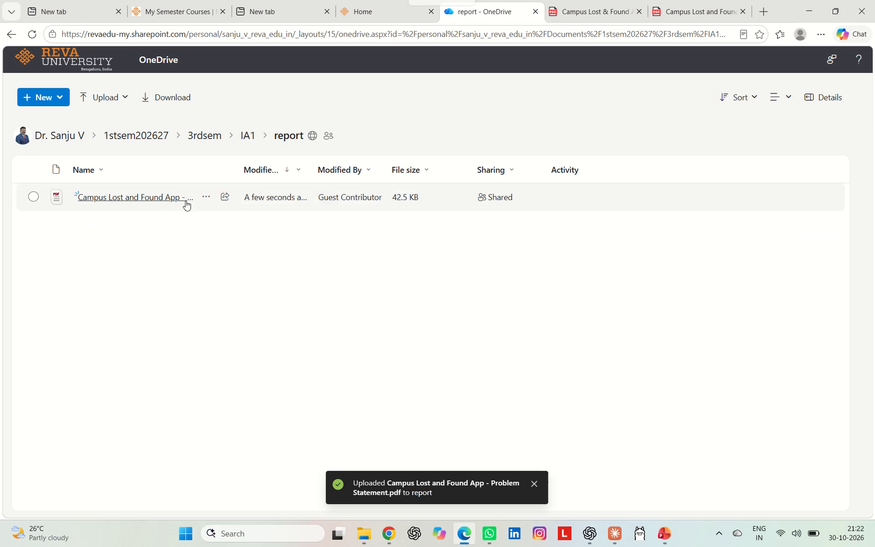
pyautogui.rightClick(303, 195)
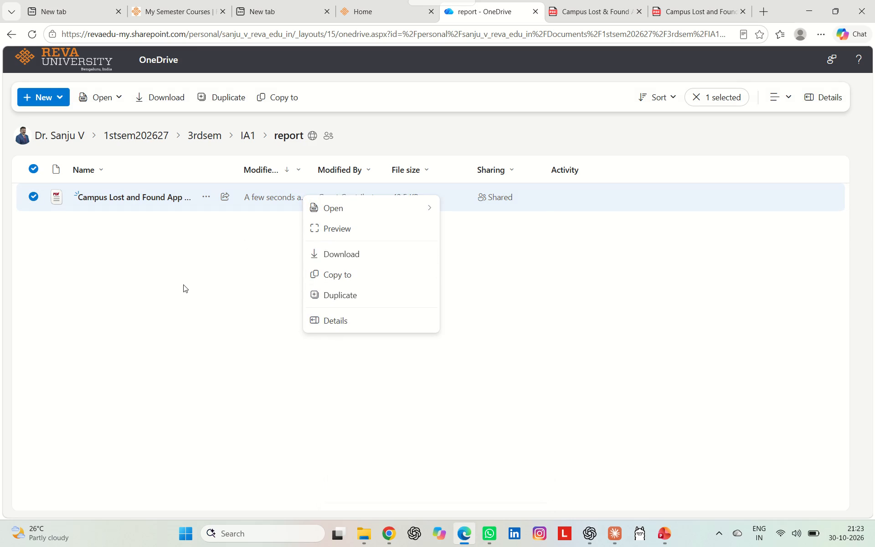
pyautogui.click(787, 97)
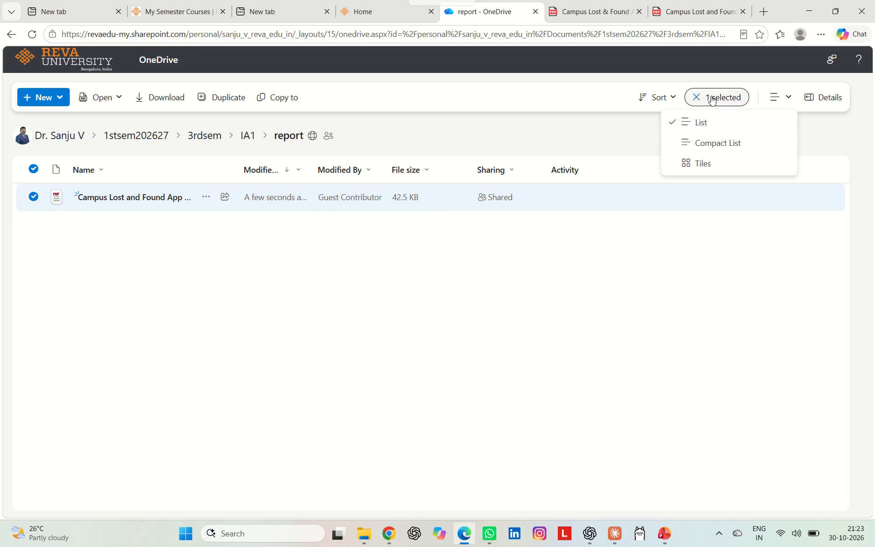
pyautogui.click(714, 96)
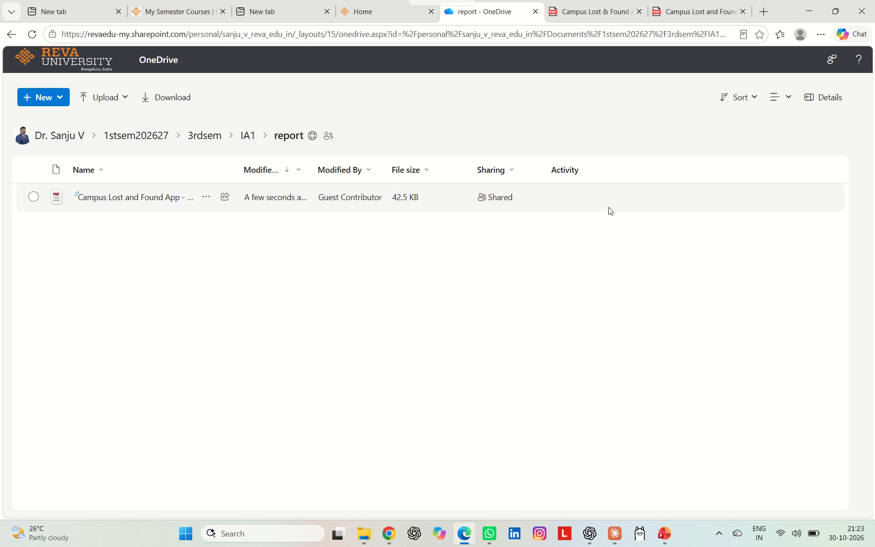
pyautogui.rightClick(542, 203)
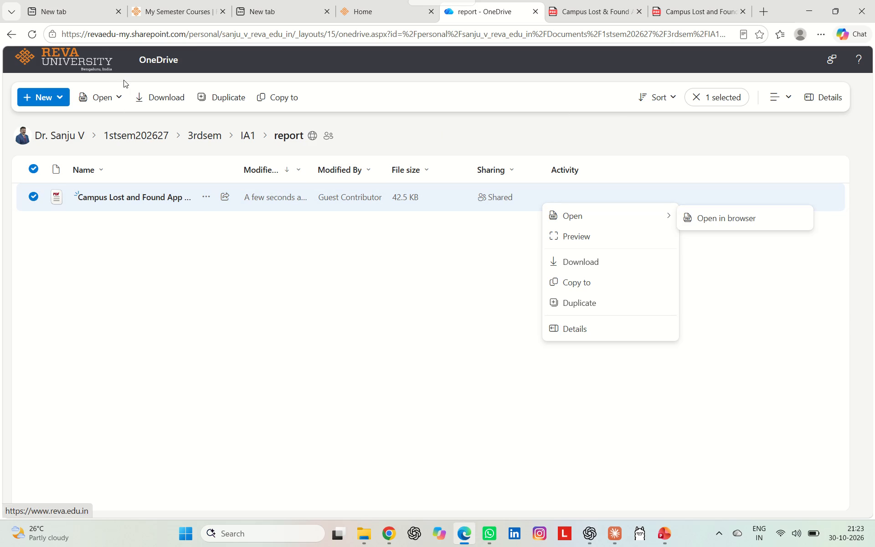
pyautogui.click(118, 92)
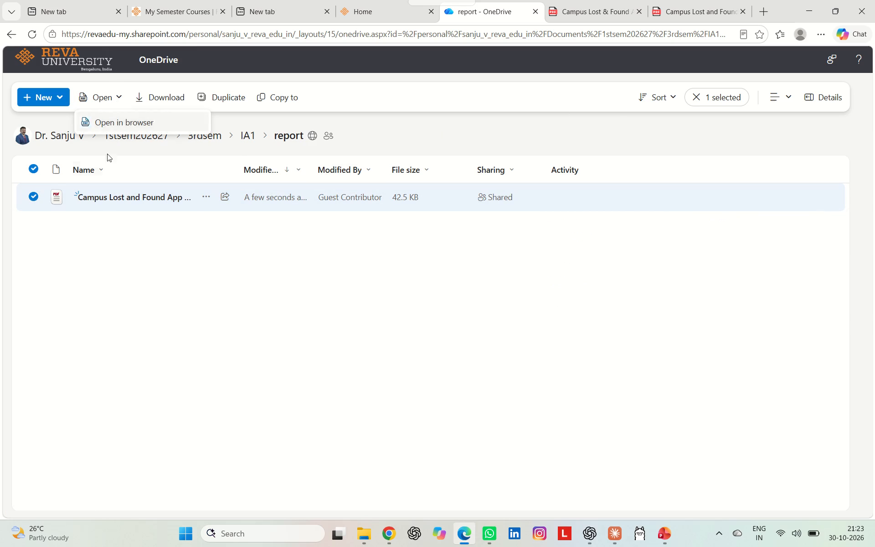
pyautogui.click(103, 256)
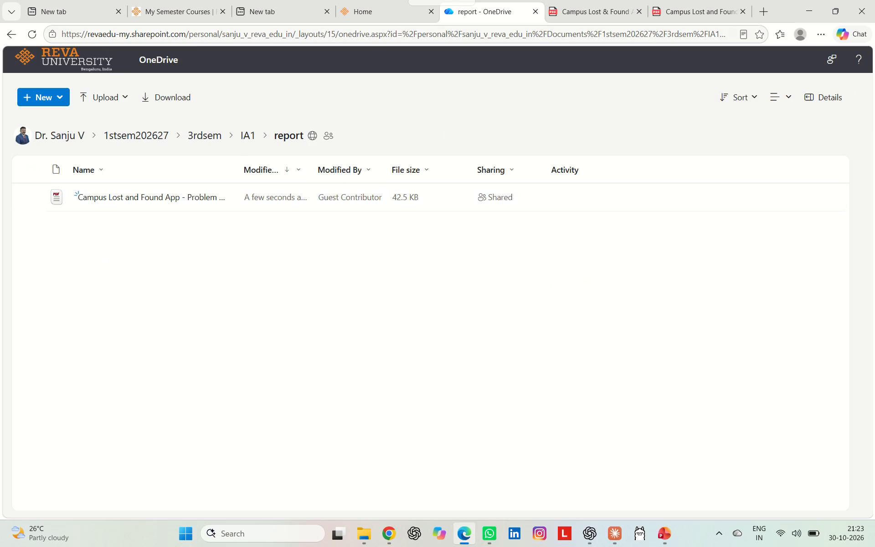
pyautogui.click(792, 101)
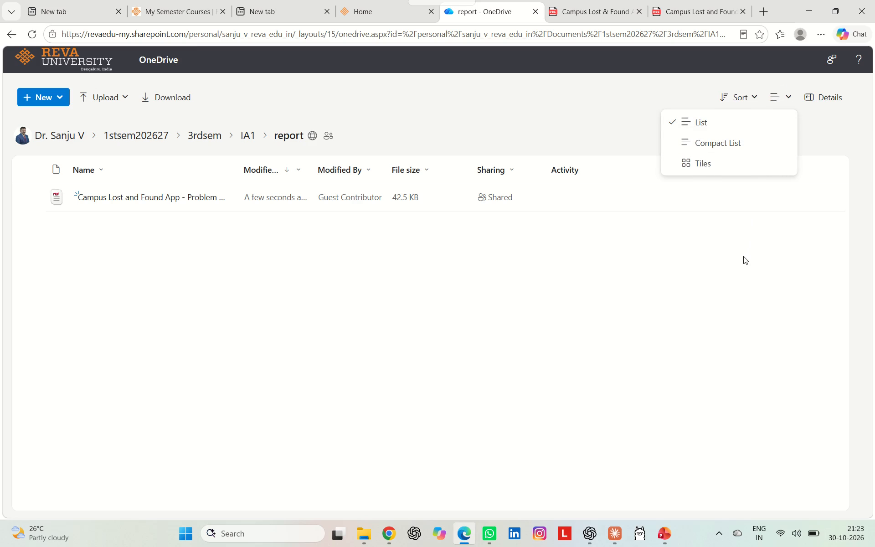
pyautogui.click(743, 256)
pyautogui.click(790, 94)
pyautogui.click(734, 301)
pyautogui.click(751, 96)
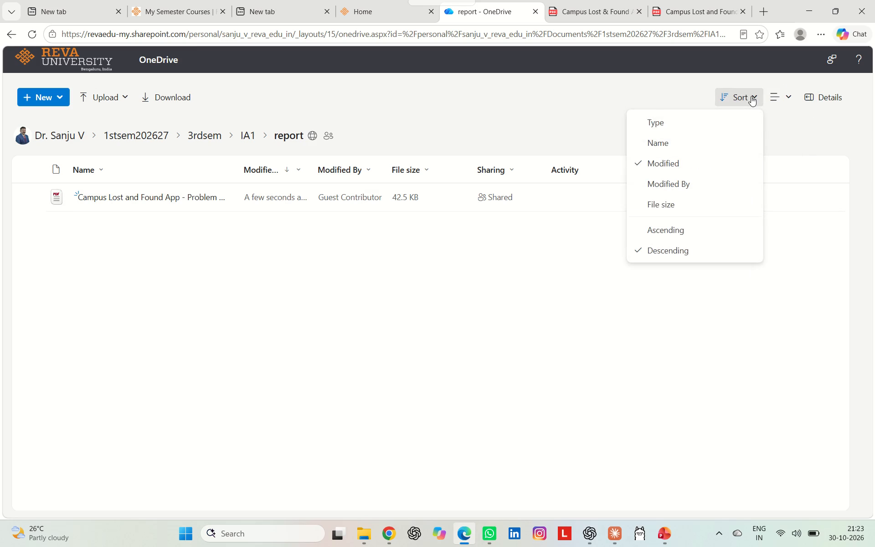
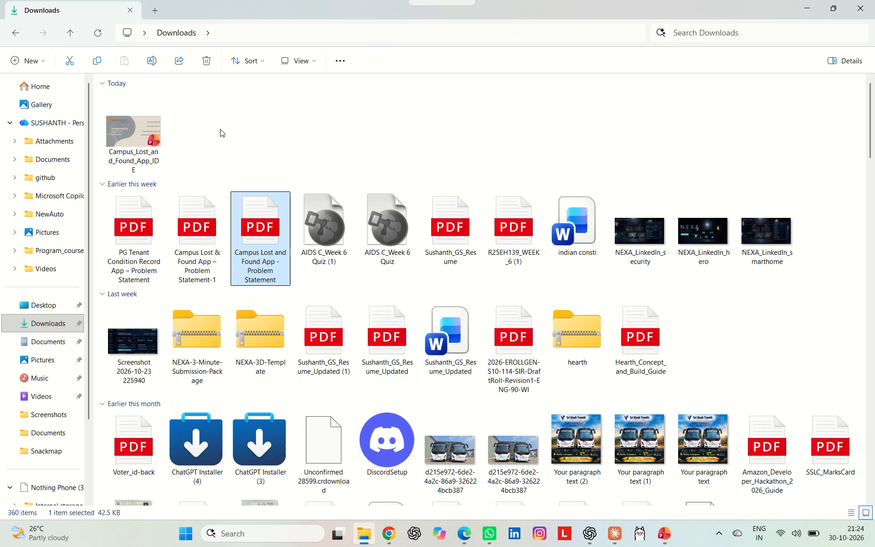
pyautogui.doubleClick(134, 139)
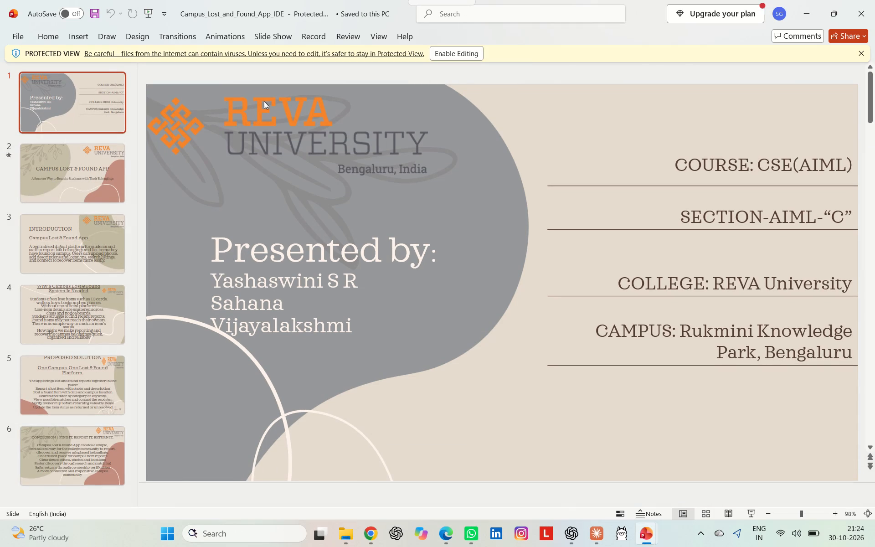
pyautogui.click(455, 57)
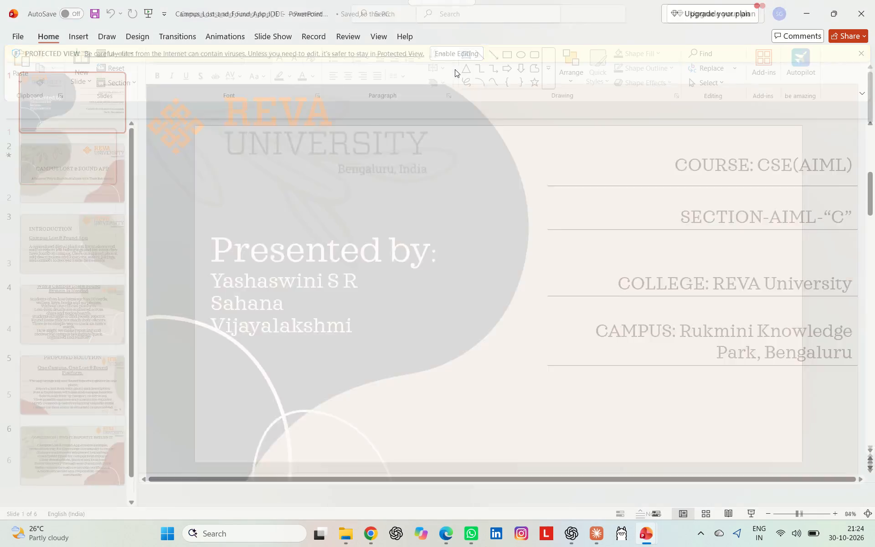
# Replace the first presenter on slide 1 with the first team member's name in capitals, a dash and the student ID.
pyautogui.click(367, 289)
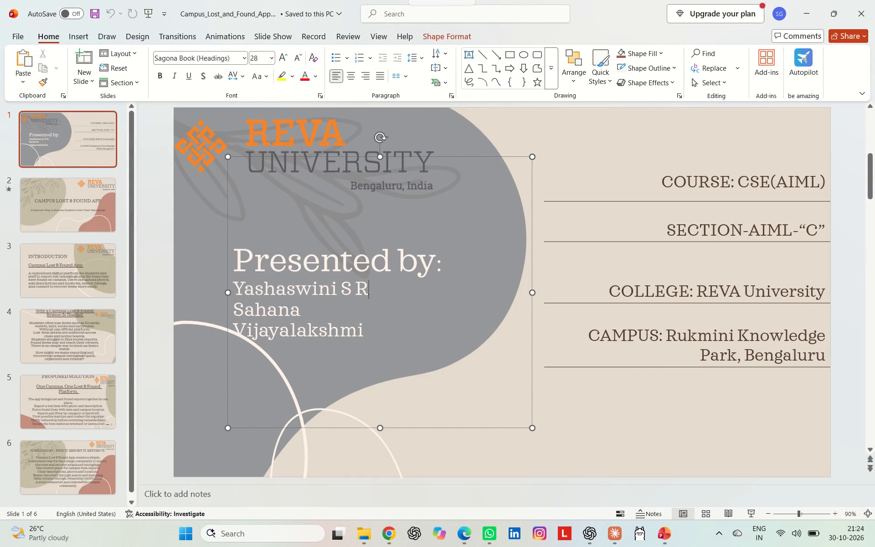
pyautogui.press('BackSpace')
pyautogui.press('BackSpace')
pyautogui.press('BackSpace')
pyautogui.press('BackSpace')
pyautogui.press('BackSpace')
pyautogui.press('BackSpace')
pyautogui.press('BackSpace')
pyautogui.press('BackSpace')
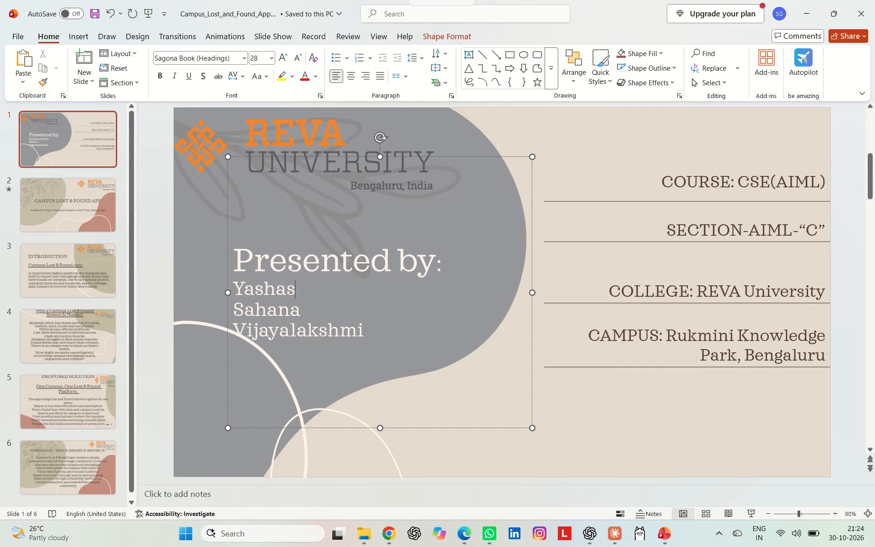
pyautogui.press('BackSpace')
pyautogui.press('BackSpace')
pyautogui.press('BackSpace')
pyautogui.press('BackSpace')
pyautogui.press('BackSpace')
pyautogui.press('BackSpace')
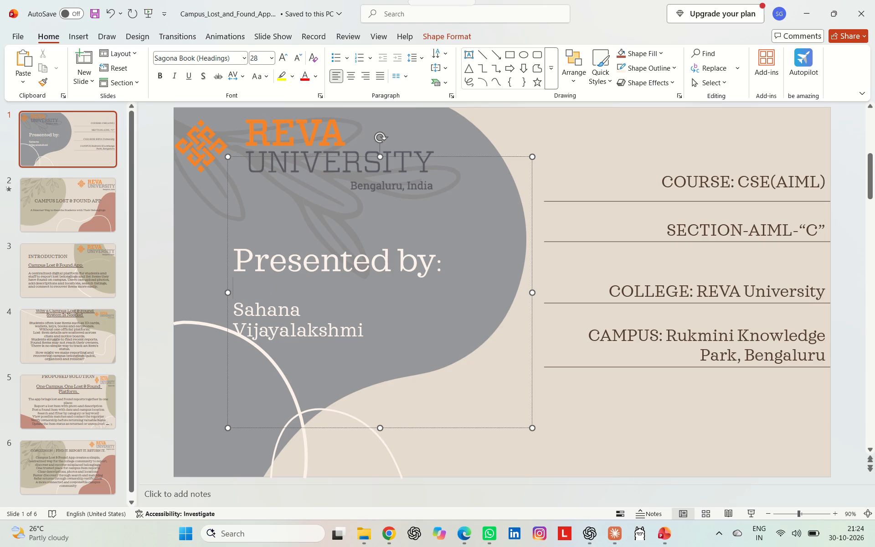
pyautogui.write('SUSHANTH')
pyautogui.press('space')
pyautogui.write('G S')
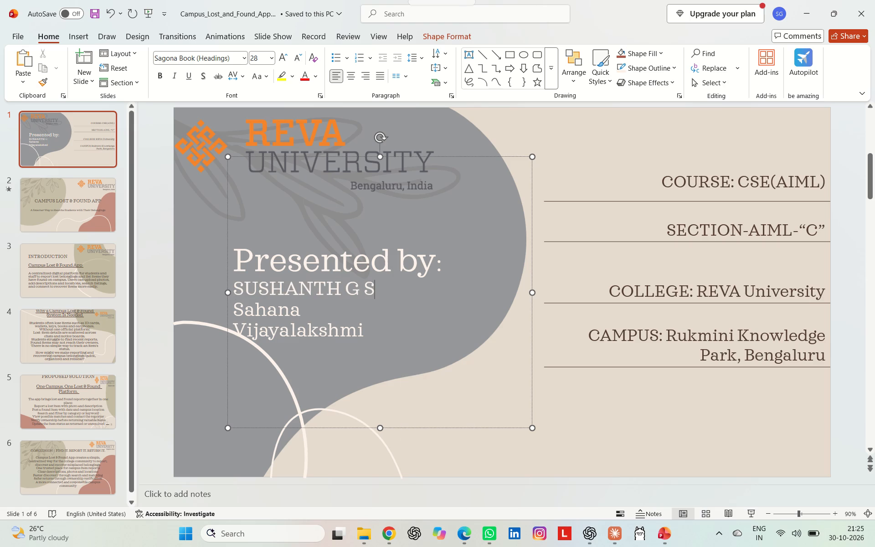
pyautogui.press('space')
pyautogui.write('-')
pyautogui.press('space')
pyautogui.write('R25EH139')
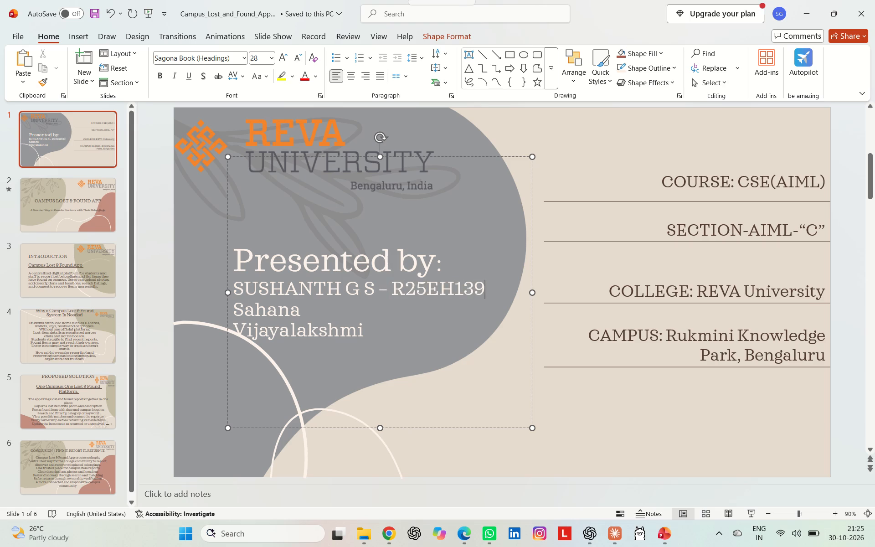
# Replace the second presenter on slide 1 with the second team member's name in capitals, a dash and the student ID.
pyautogui.click(311, 315)
pyautogui.press('BackSpace')
pyautogui.press('BackSpace')
pyautogui.press('BackSpace')
pyautogui.press('BackSpace')
pyautogui.press('BackSpace')
pyautogui.press('BackSpace')
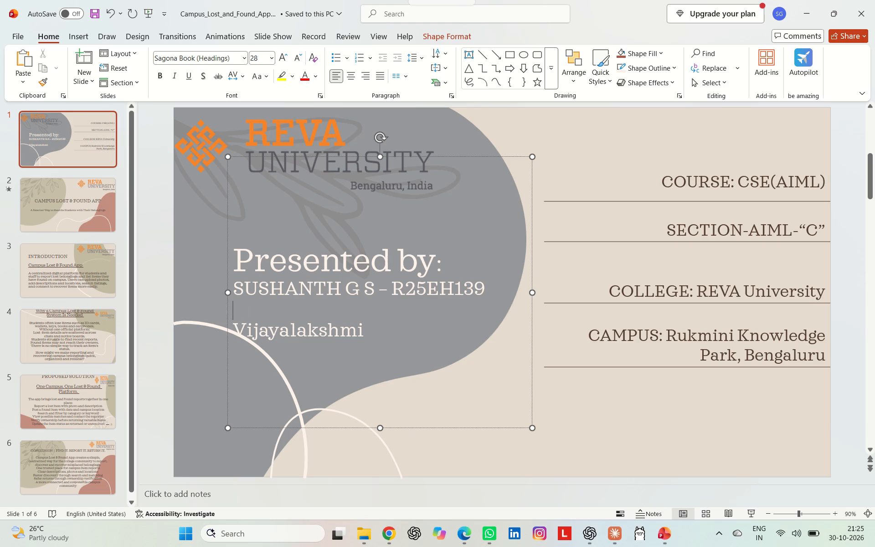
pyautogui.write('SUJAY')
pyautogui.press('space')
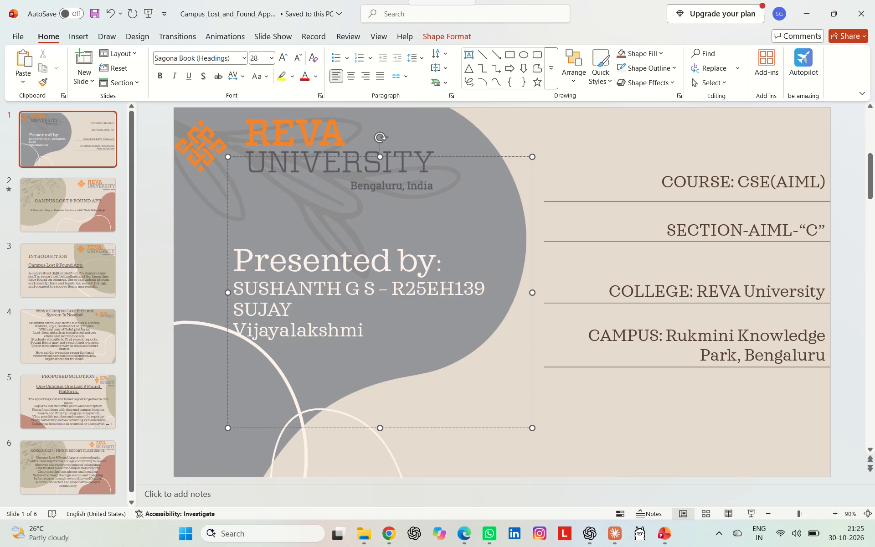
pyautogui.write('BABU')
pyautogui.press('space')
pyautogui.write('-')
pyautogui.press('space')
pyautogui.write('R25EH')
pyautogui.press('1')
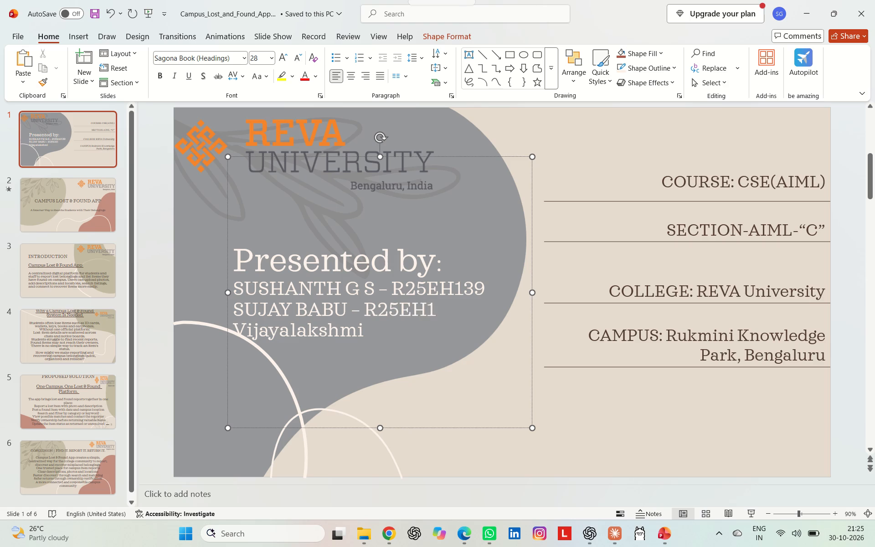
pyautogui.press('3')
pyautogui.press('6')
# Replace the third presenter on slide 1 with the third team member's name in capitals, a dash and the student ID.
pyautogui.click(408, 334)
pyautogui.press('BackSpace')
pyautogui.press('BackSpace')
pyautogui.press('BackSpace')
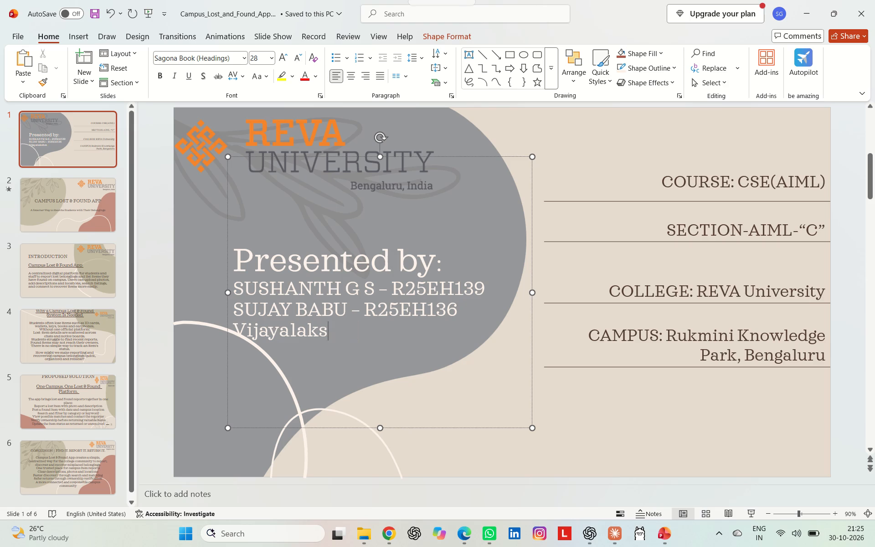
pyautogui.press('BackSpace')
pyautogui.press('BackSpace')
pyautogui.press('BackSpace')
pyautogui.press('BackSpace')
pyautogui.press('BackSpace')
pyautogui.press('BackSpace')
pyautogui.press('BackSpace')
pyautogui.press('BackSpace')
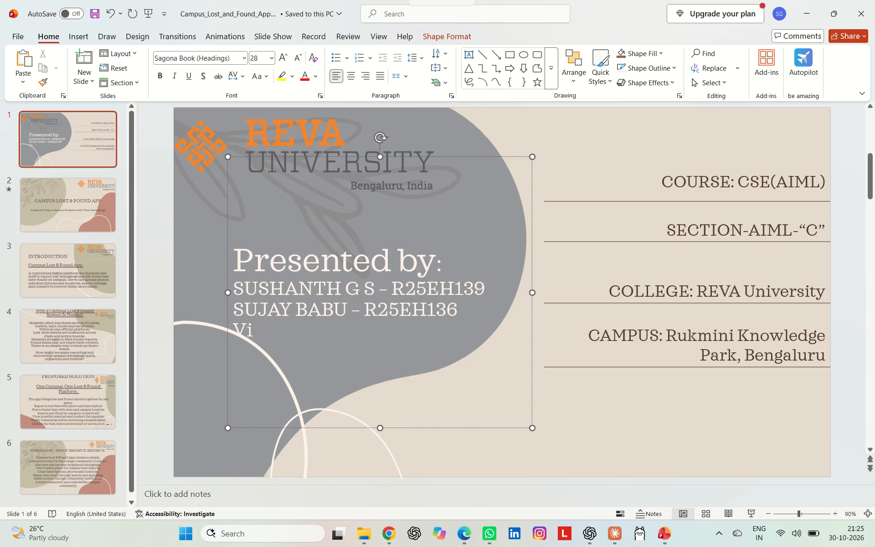
pyautogui.press('BackSpace')
pyautogui.press('BackSpace')
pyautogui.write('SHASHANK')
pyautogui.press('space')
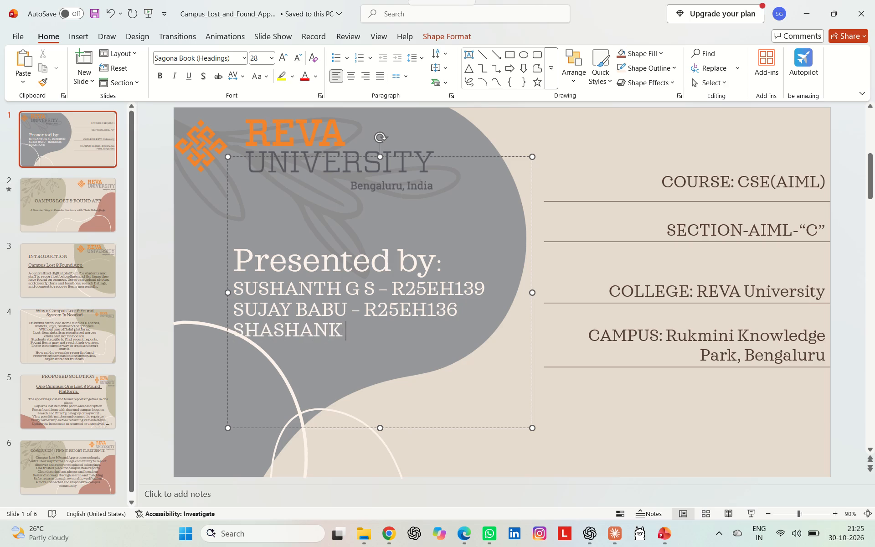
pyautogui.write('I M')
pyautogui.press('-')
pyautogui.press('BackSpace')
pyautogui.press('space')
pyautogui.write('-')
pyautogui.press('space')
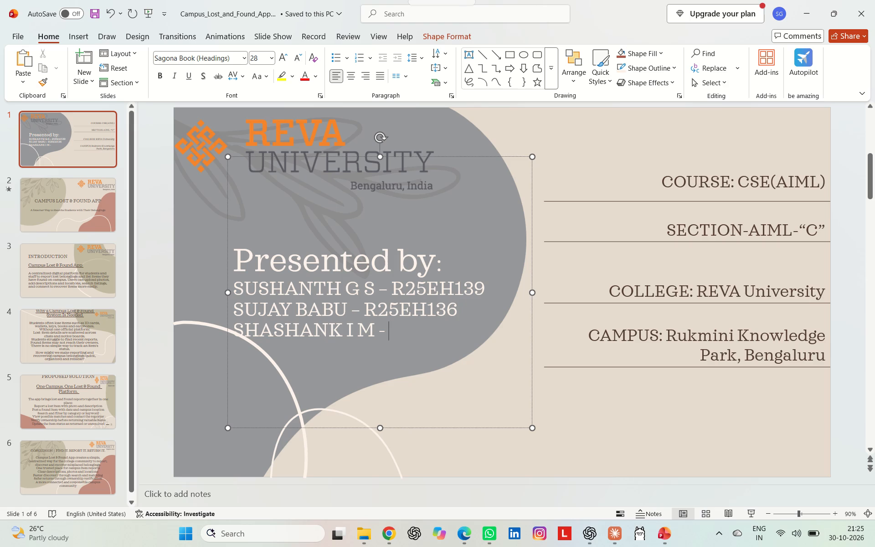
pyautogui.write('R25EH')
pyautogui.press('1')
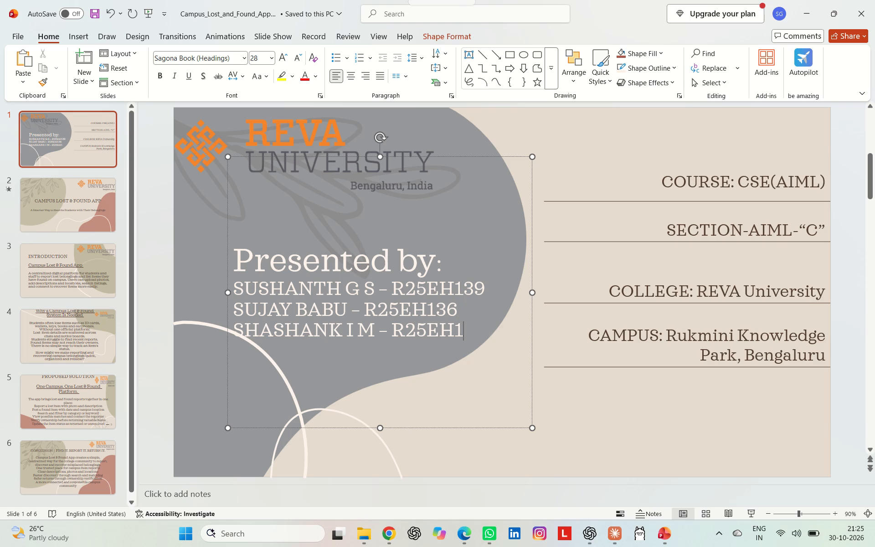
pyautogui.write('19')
# Change the course entry in slide 1's details table to AI&DS.
pyautogui.click(826, 180)
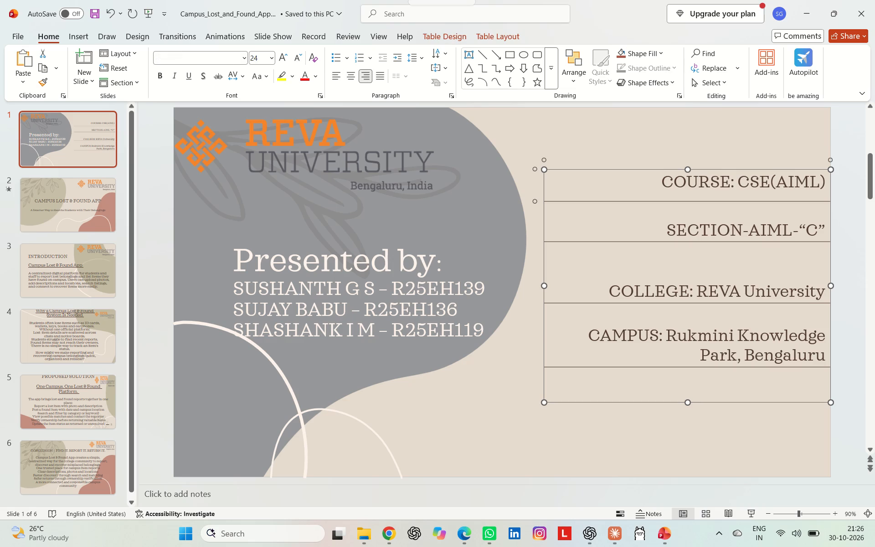
pyautogui.click(818, 180)
pyautogui.click(823, 181)
pyautogui.press('Right')
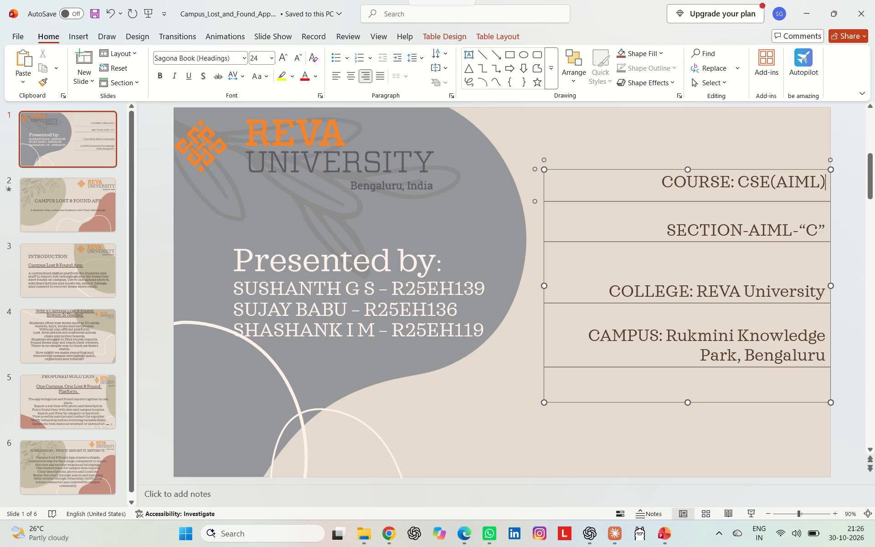
pyautogui.press('BackSpace')
pyautogui.press('BackSpace')
pyautogui.press('BackSpace')
pyautogui.press('BackSpace')
pyautogui.press('BackSpace')
pyautogui.press('BackSpace')
pyautogui.press('BackSpace')
pyautogui.press('BackSpace')
pyautogui.press('BackSpace')
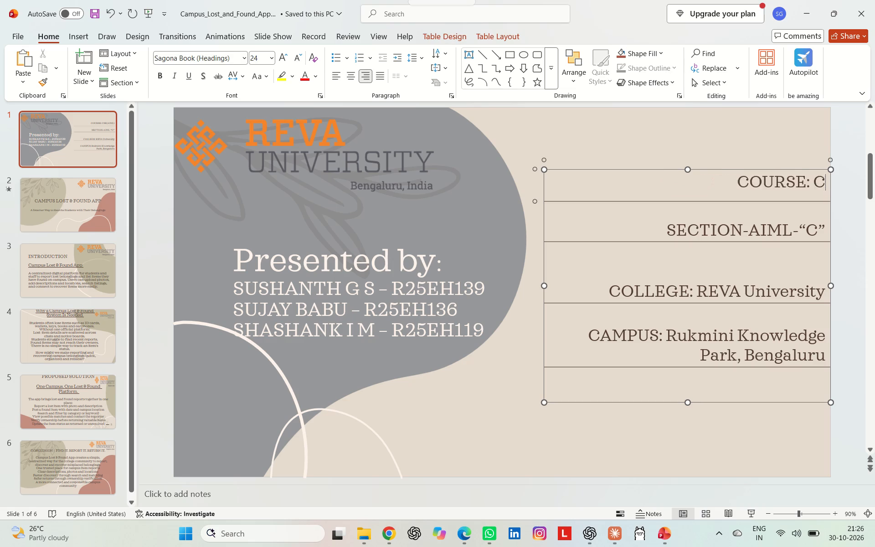
pyautogui.press('BackSpace')
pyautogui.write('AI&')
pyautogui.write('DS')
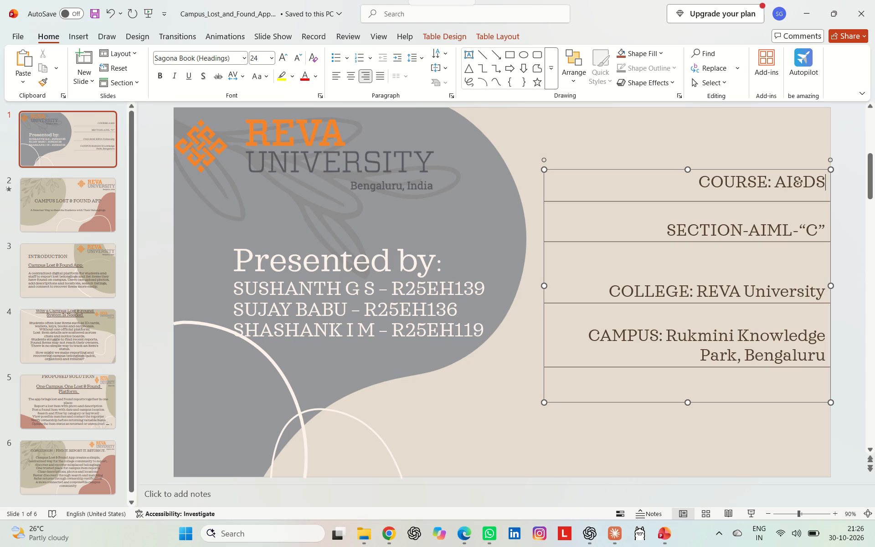
# Change the branch in slide 1's section entry to AIDS, keeping section "C".
pyautogui.click(793, 233)
pyautogui.press('BackSpace')
pyautogui.press('BackSpace')
pyautogui.press('BackSpace')
pyautogui.press('BackSpace')
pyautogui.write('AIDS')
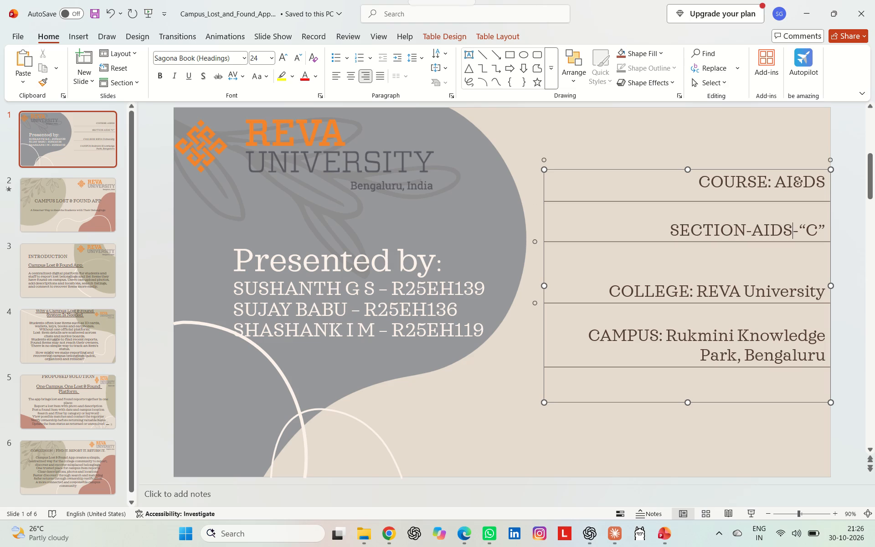
pyautogui.click(512, 429)
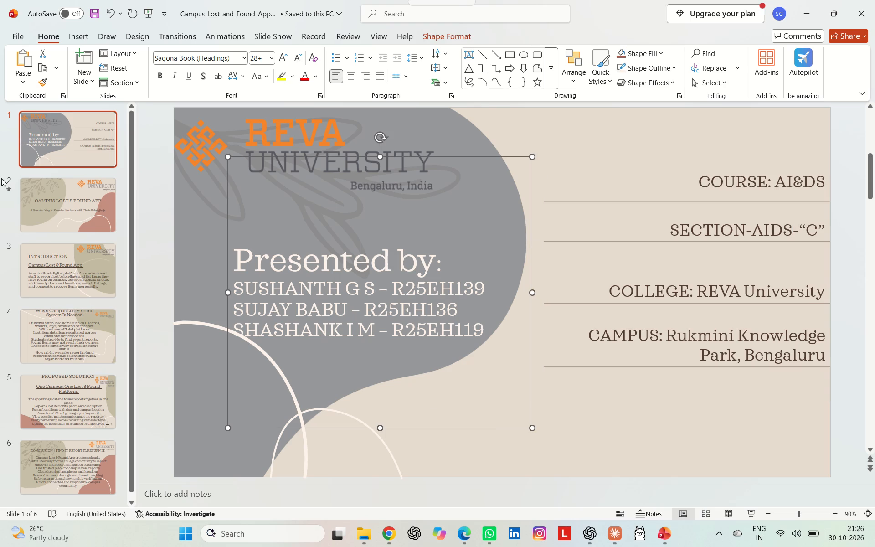
# Look through slides 2 to 4 to check their headings and text layout.
pyautogui.click(36, 183)
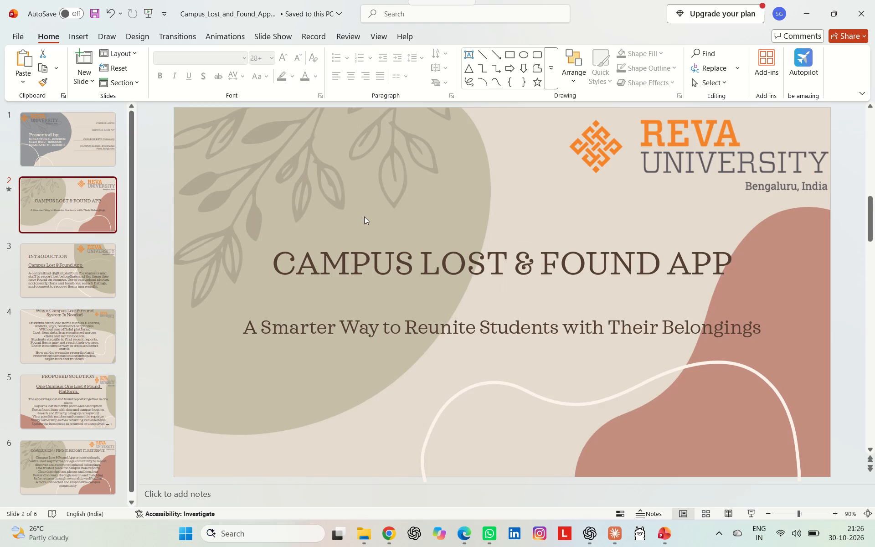
pyautogui.click(86, 263)
pyautogui.scroll(-3, 371, 261)
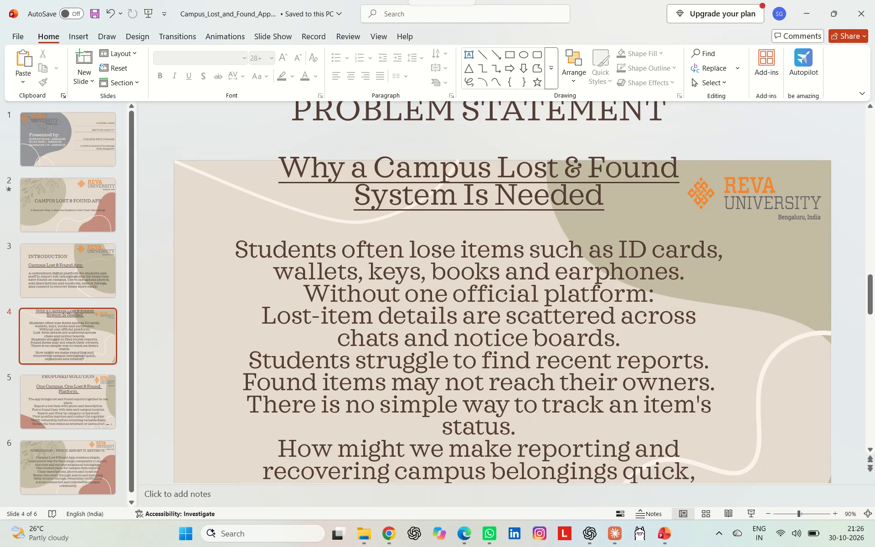
pyautogui.scroll(4, 369, 260)
pyautogui.scroll(-7, 369, 260)
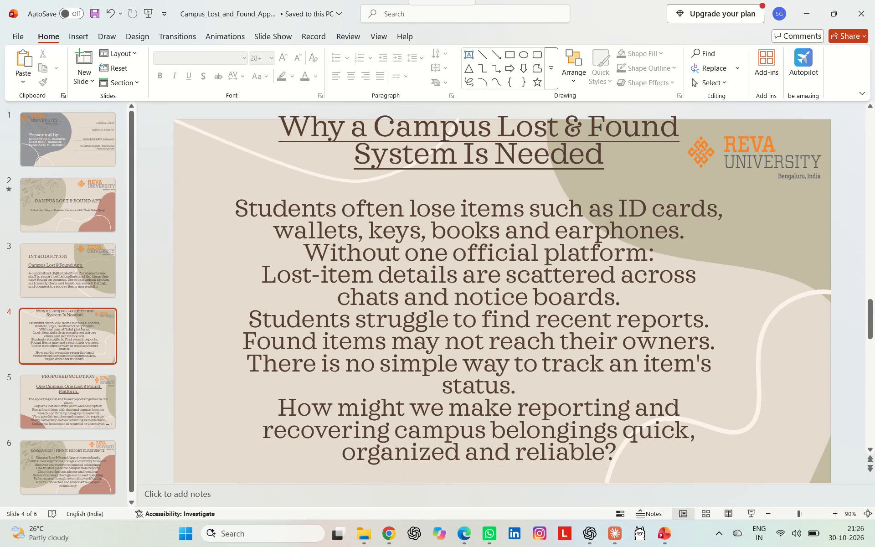
pyautogui.click(41, 269)
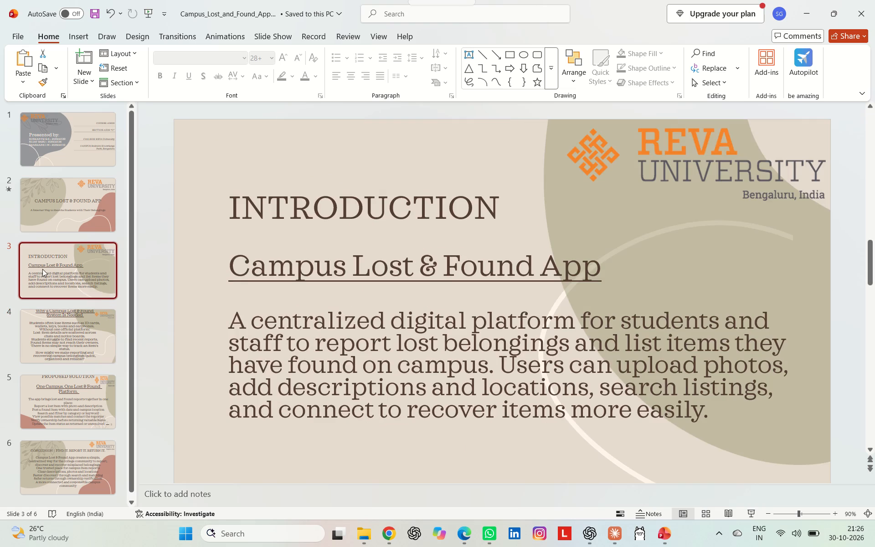
# Delete the "PROBLEM STATEMENT" heading that overflows the top of slide 4, along with the blank line below it.
pyautogui.scroll(-2, 232, 347)
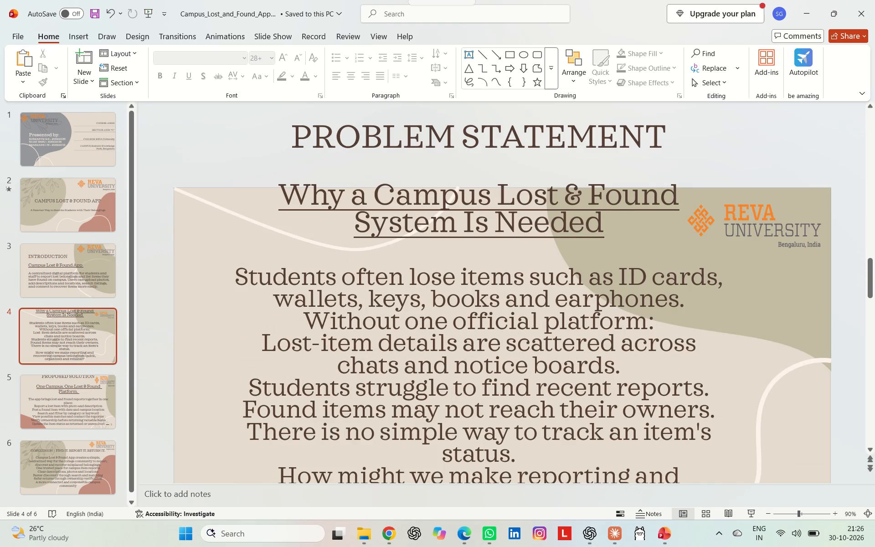
pyautogui.click(668, 129)
pyautogui.press('BackSpace')
pyautogui.press('BackSpace')
pyautogui.press('BackSpace')
pyautogui.press('BackSpace')
pyautogui.press('BackSpace')
pyautogui.press('BackSpace')
pyautogui.press('BackSpace')
pyautogui.press('BackSpace')
pyautogui.press('BackSpace')
pyautogui.press('BackSpace')
pyautogui.press('BackSpace')
pyautogui.press('BackSpace')
pyautogui.press('BackSpace')
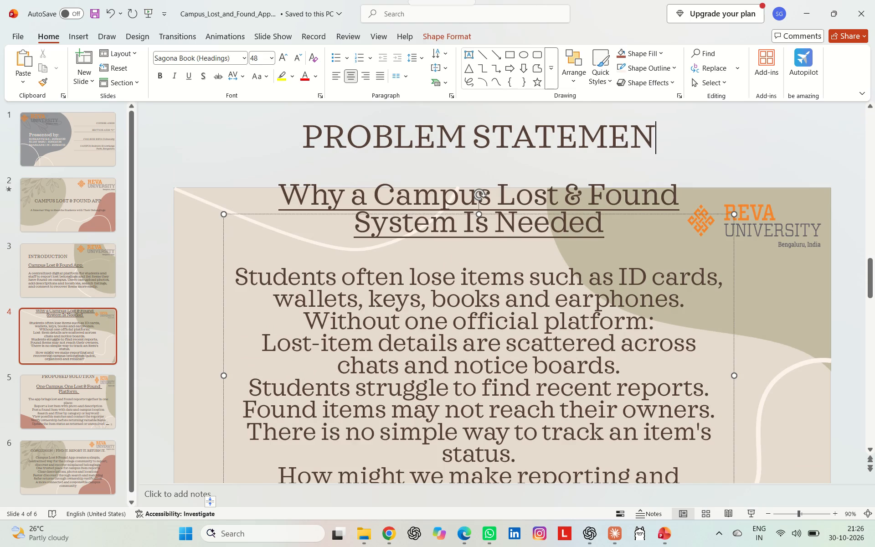
pyautogui.press('BackSpace')
pyautogui.press('BackSpace')
pyautogui.press('BackSpace')
pyautogui.press('BackSpace')
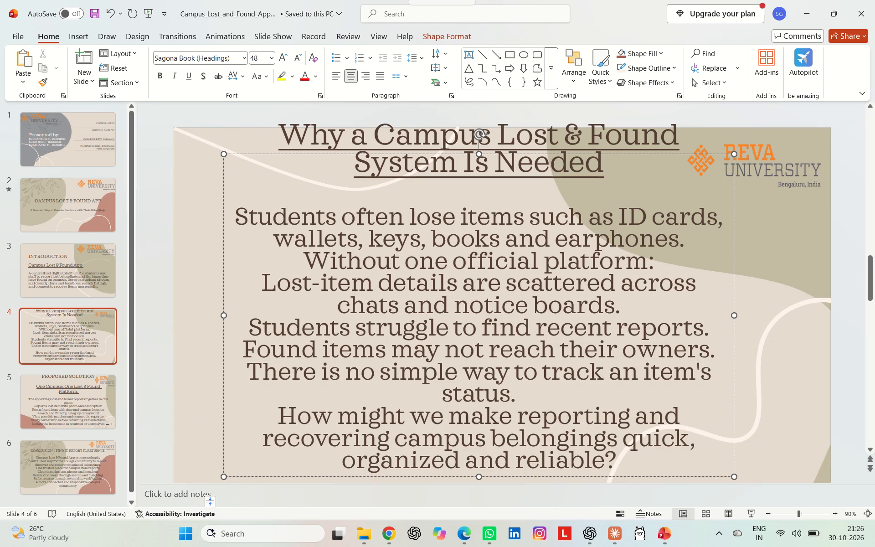
# Lower the top edge of slide 4's main text box to just below the underlined "Why a Campus Lost & Found System Is Needed" subheading.
pyautogui.click(398, 167)
pyautogui.click(380, 172)
pyautogui.click(238, 131)
pyautogui.moveTo(480, 155); pyautogui.dragTo(477, 186)
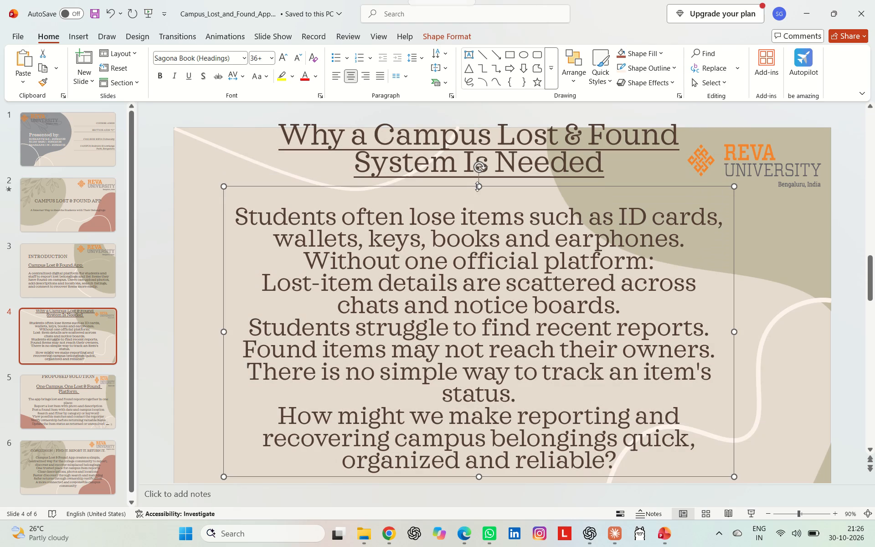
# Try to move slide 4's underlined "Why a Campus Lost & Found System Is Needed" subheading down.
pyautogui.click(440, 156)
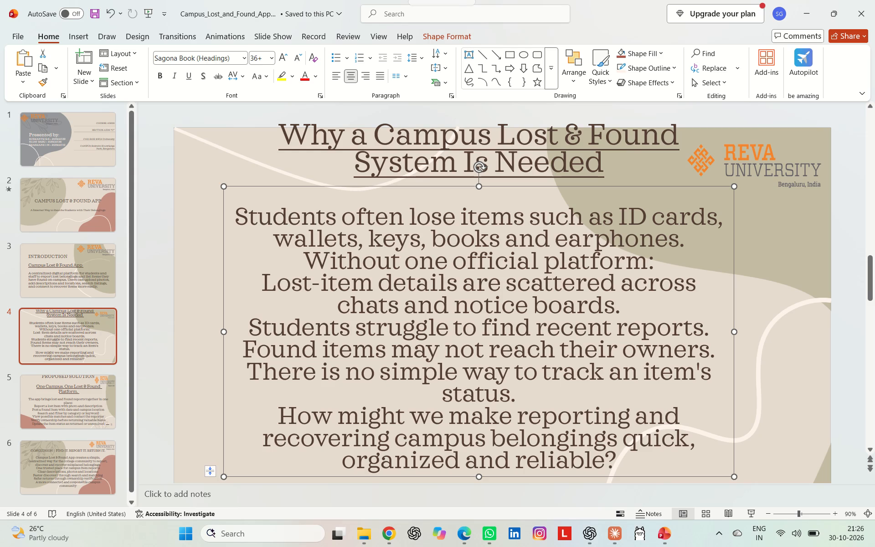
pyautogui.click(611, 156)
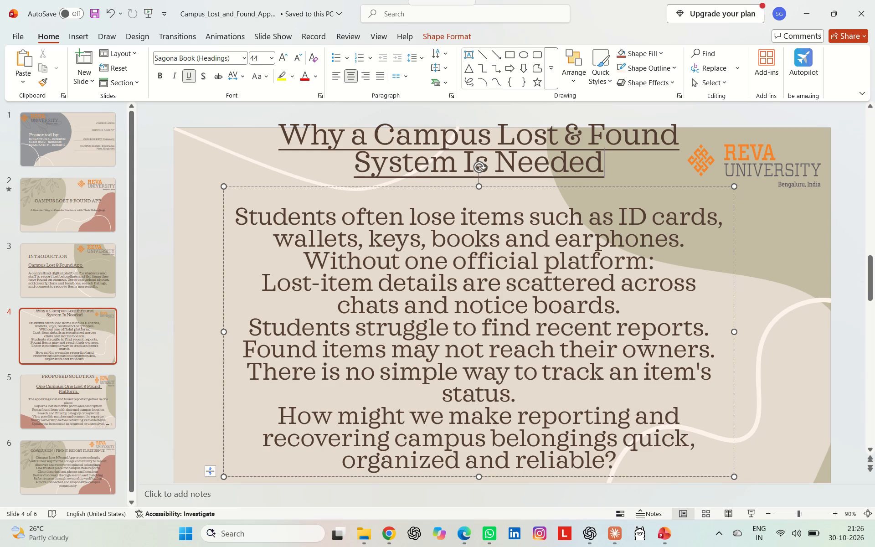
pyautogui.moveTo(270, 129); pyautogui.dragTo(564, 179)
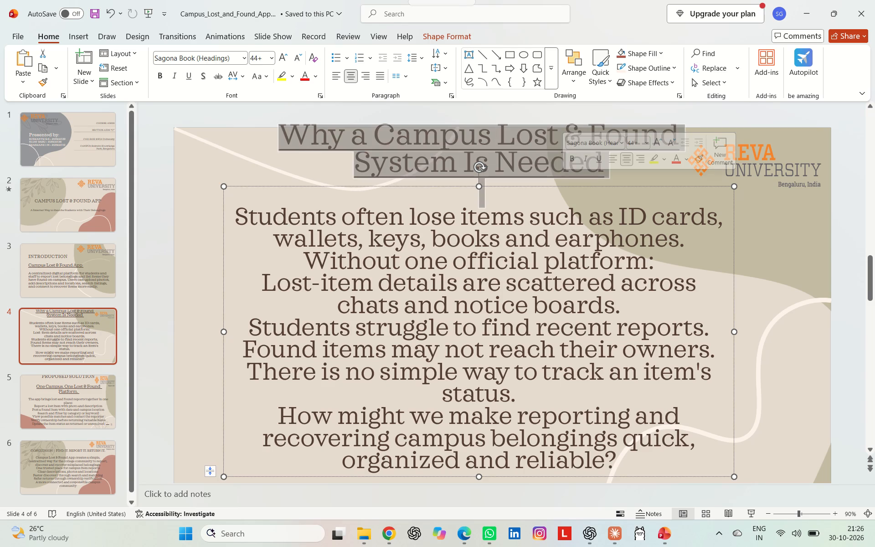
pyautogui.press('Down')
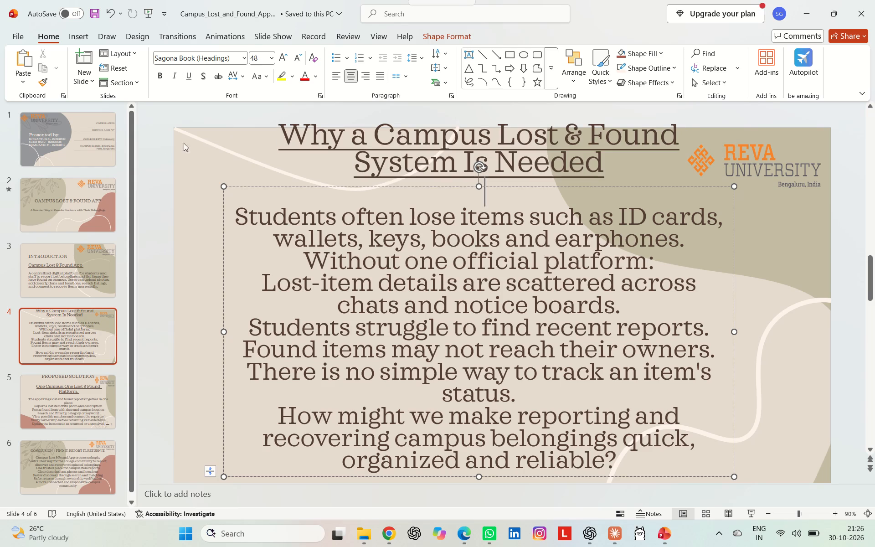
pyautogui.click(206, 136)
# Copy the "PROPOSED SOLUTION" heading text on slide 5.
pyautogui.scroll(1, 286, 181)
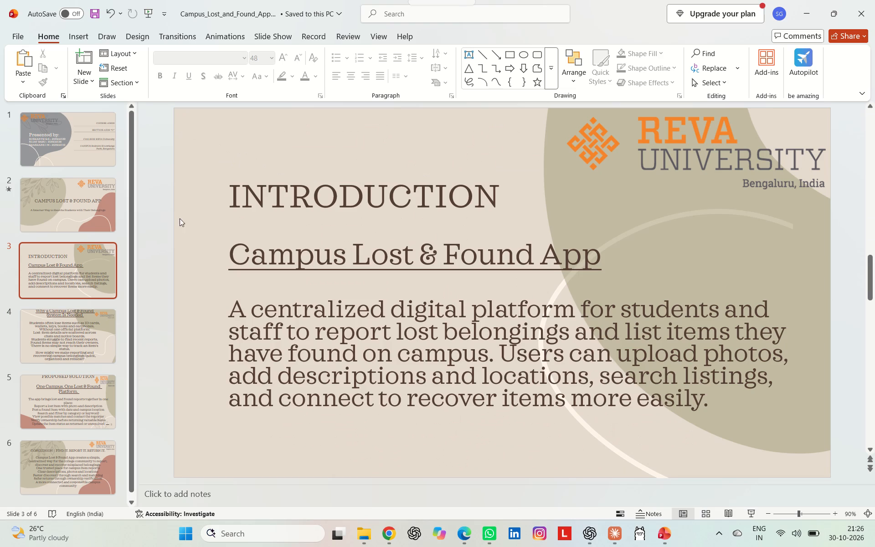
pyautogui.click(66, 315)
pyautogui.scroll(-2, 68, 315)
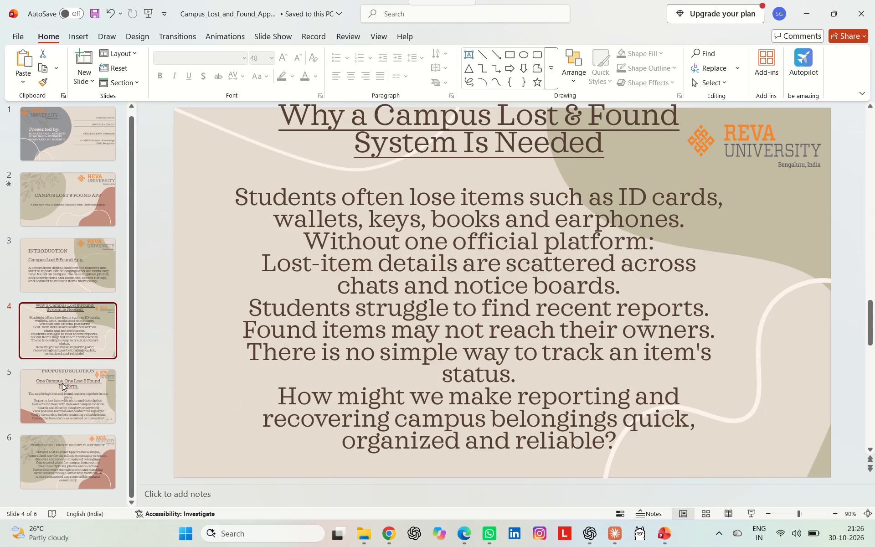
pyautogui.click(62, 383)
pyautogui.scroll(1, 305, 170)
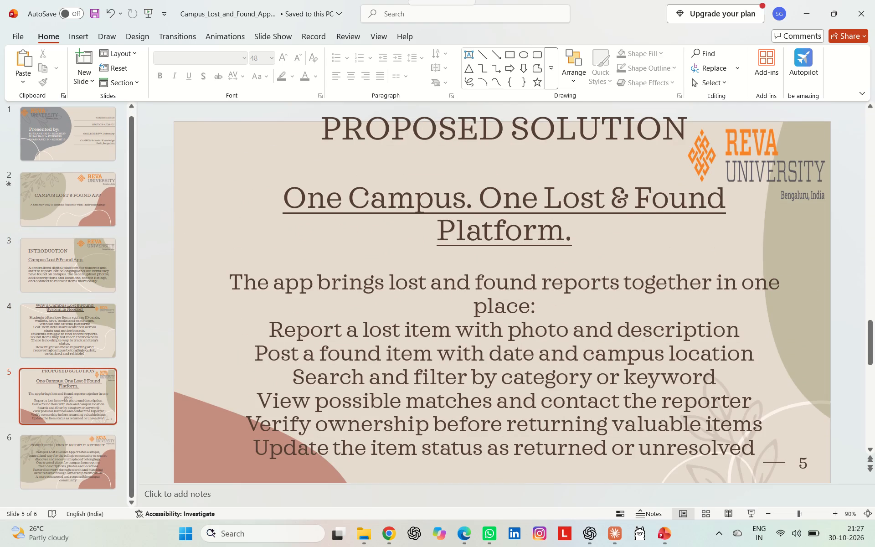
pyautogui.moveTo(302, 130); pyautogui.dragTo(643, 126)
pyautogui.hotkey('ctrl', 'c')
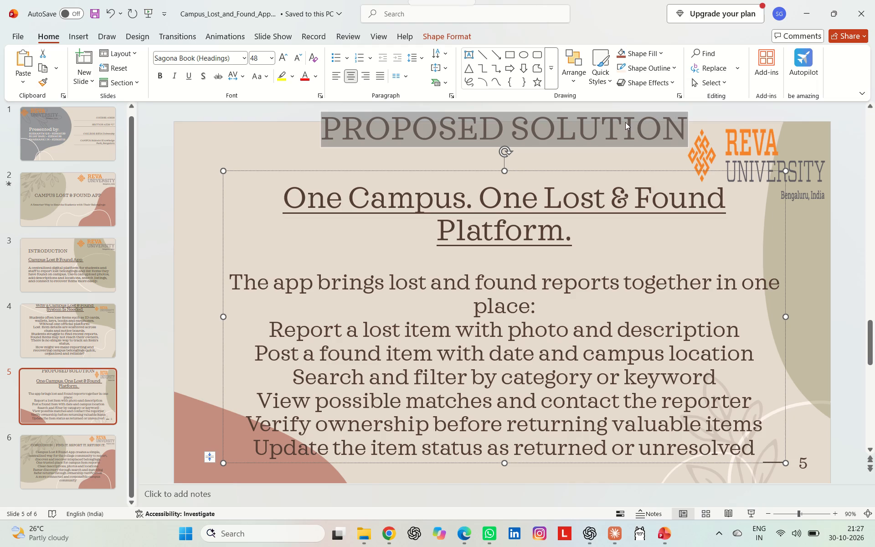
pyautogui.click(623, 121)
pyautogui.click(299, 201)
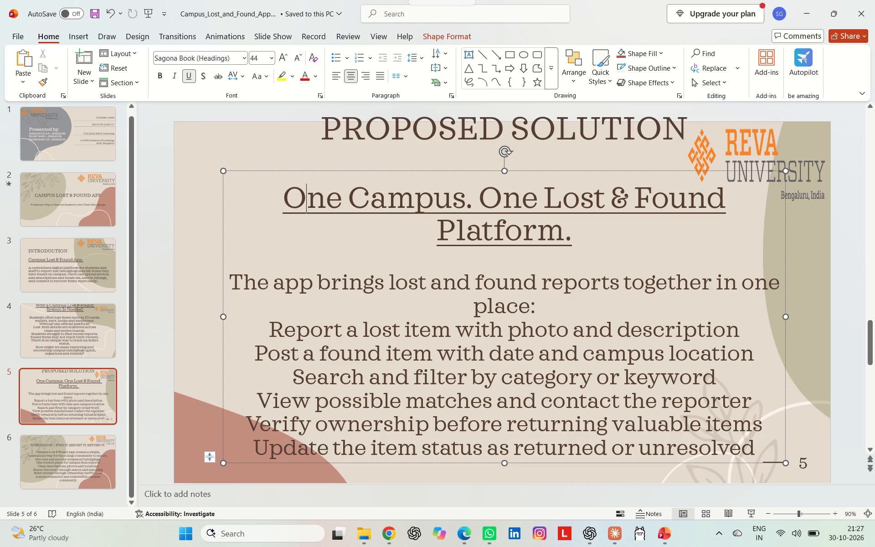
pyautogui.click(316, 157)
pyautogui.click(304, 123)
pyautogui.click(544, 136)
# Look over slides 3 to 6 to compare how their headings and text fit the slide area.
pyautogui.scroll(6, 272, 249)
pyautogui.scroll(-1, 271, 250)
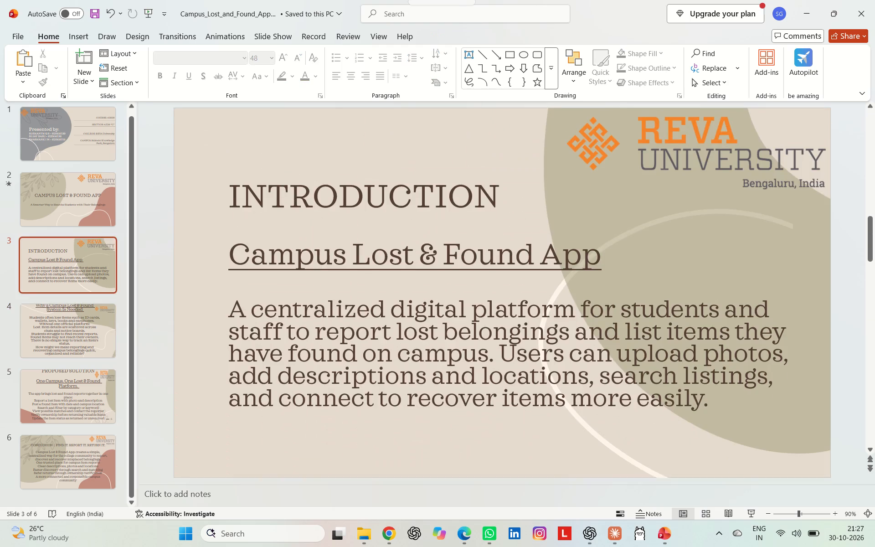
pyautogui.scroll(-13, 271, 250)
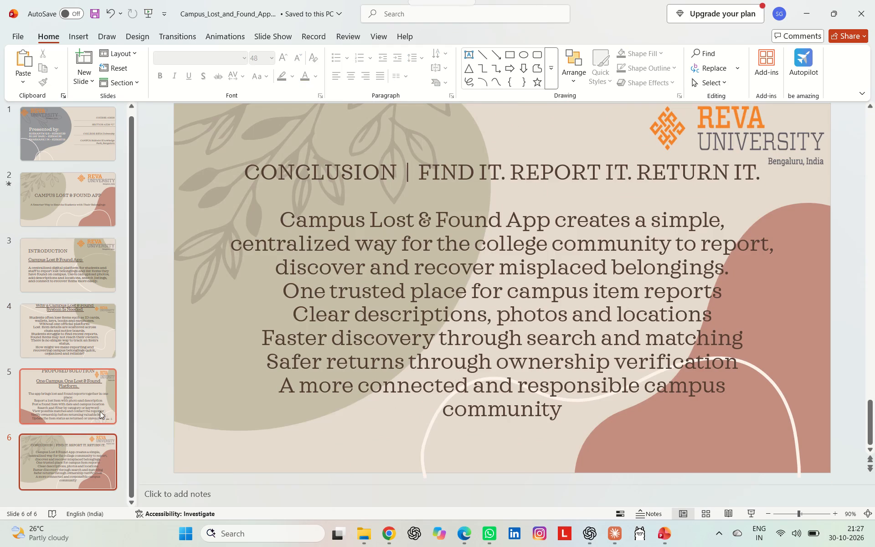
pyautogui.click(45, 392)
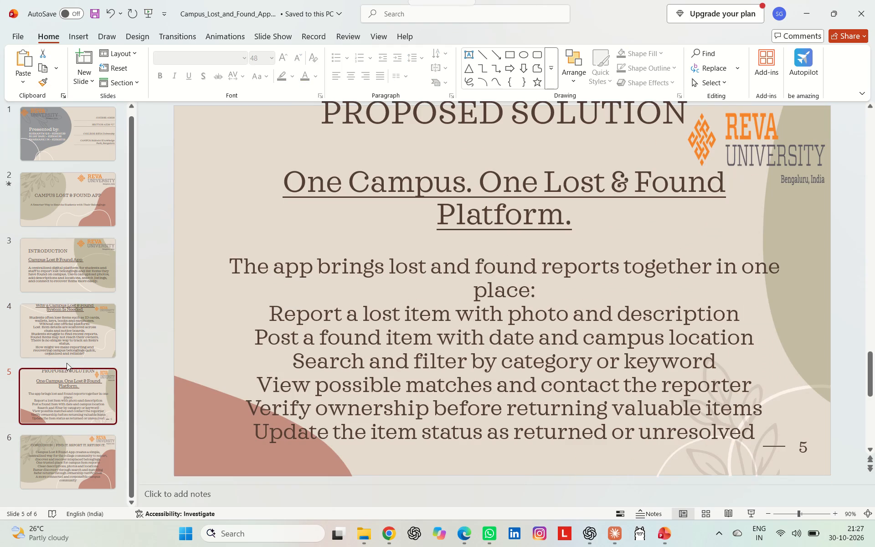
pyautogui.click(78, 312)
pyautogui.scroll(-2, 79, 280)
pyautogui.click(53, 194)
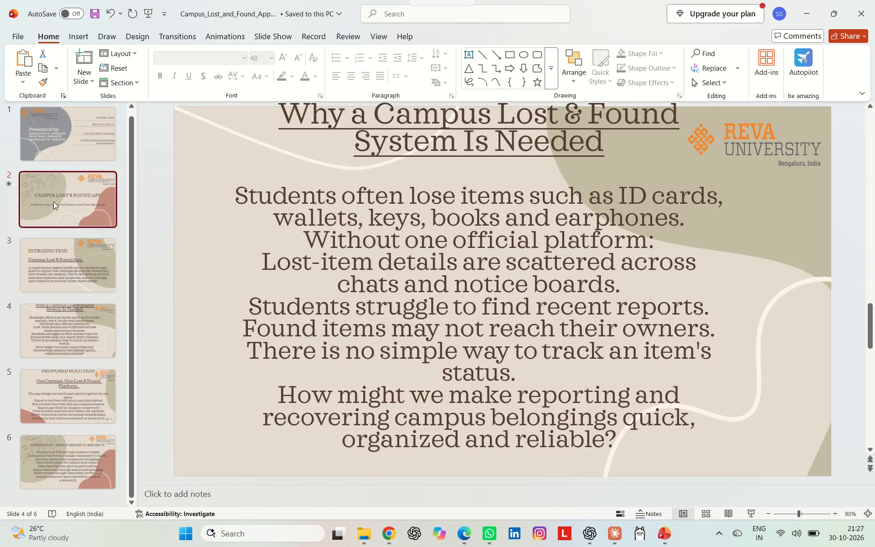
pyautogui.moveTo(57, 272); pyautogui.dragTo(60, 281)
pyautogui.moveTo(57, 373); pyautogui.dragTo(55, 391)
pyautogui.scroll(-7, 29, 470)
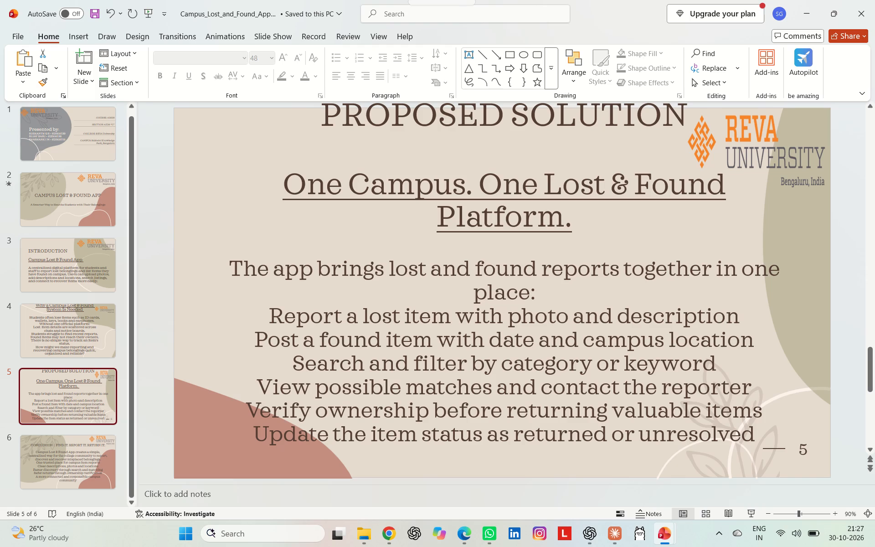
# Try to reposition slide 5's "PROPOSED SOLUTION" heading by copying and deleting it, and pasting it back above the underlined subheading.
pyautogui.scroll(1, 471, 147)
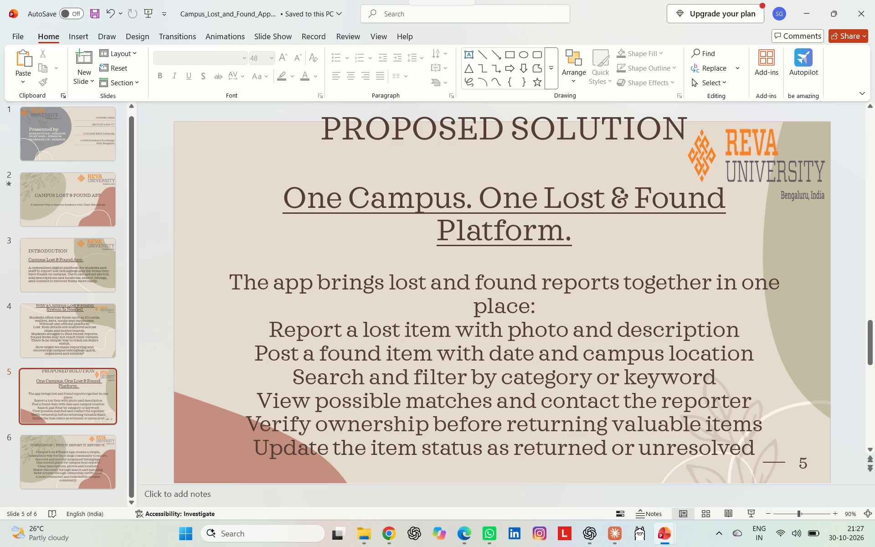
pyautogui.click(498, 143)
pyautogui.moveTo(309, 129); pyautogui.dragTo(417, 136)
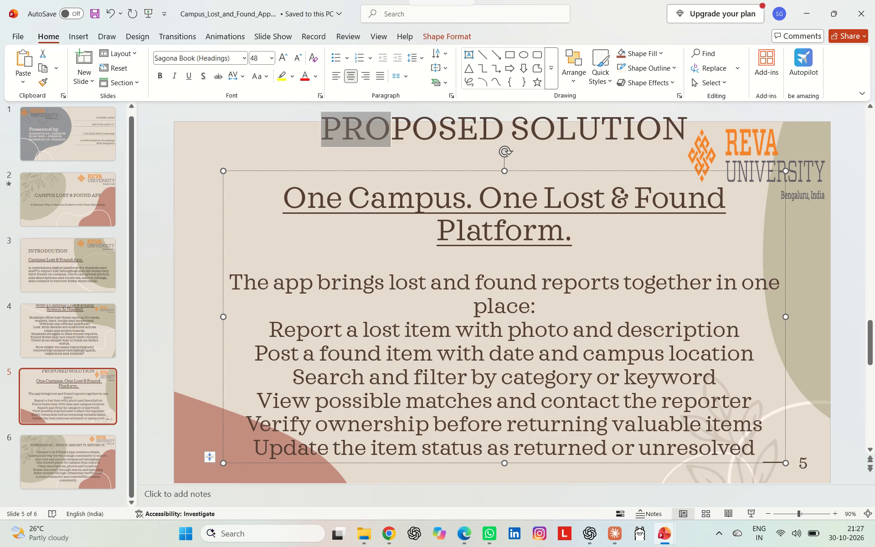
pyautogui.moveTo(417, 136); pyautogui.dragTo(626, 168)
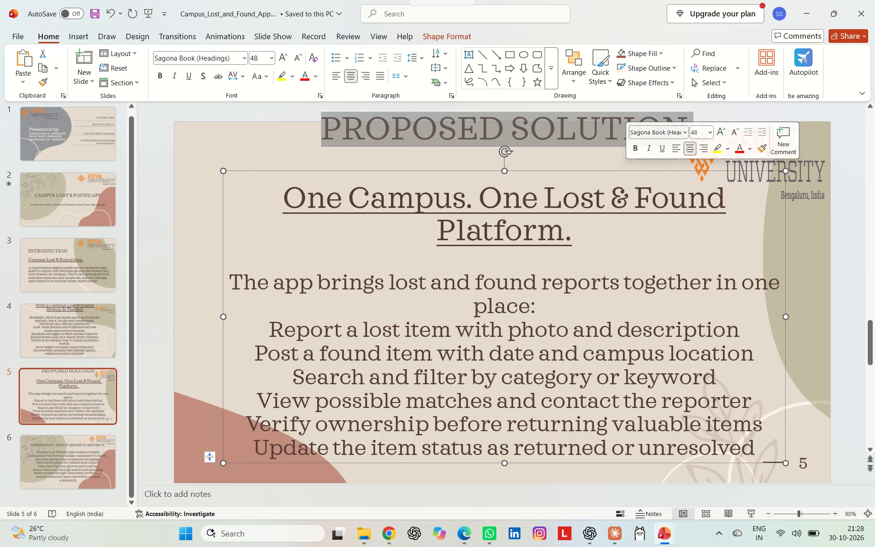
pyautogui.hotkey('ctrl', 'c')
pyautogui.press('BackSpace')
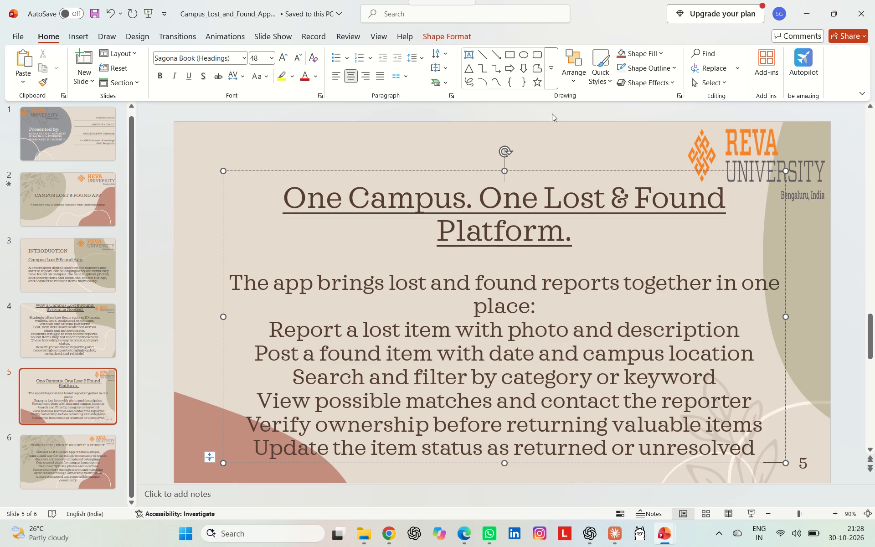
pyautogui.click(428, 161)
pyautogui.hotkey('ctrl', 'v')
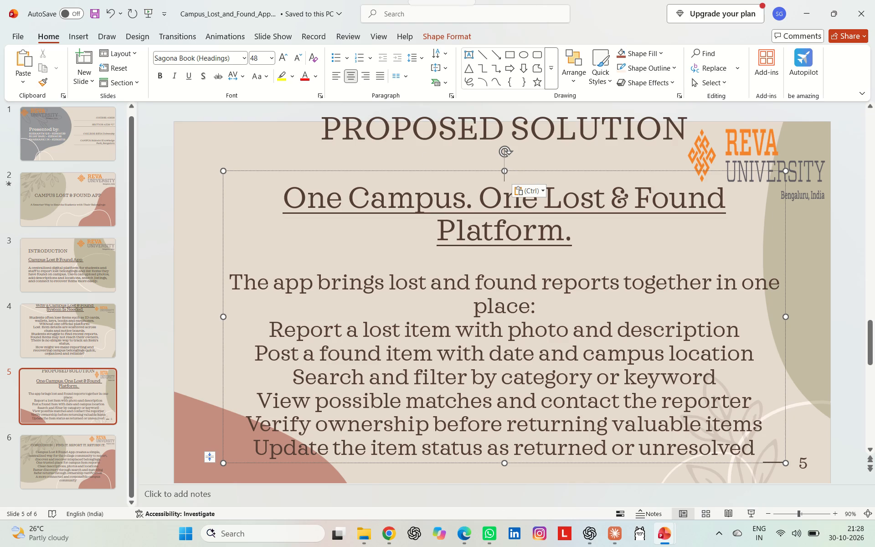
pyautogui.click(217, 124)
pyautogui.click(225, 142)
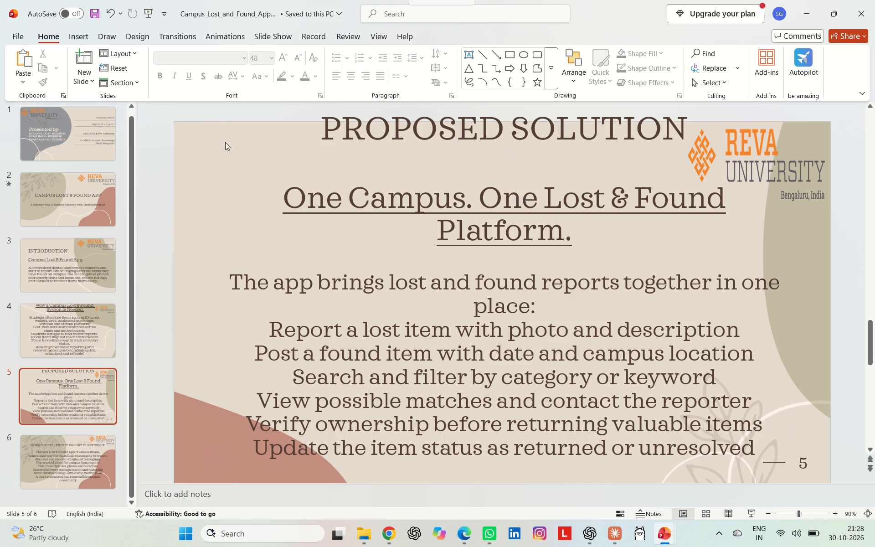
# Look over slides 4 to 6 to check the placement of their headings.
pyautogui.scroll(2, 537, 160)
pyautogui.scroll(-6, 537, 160)
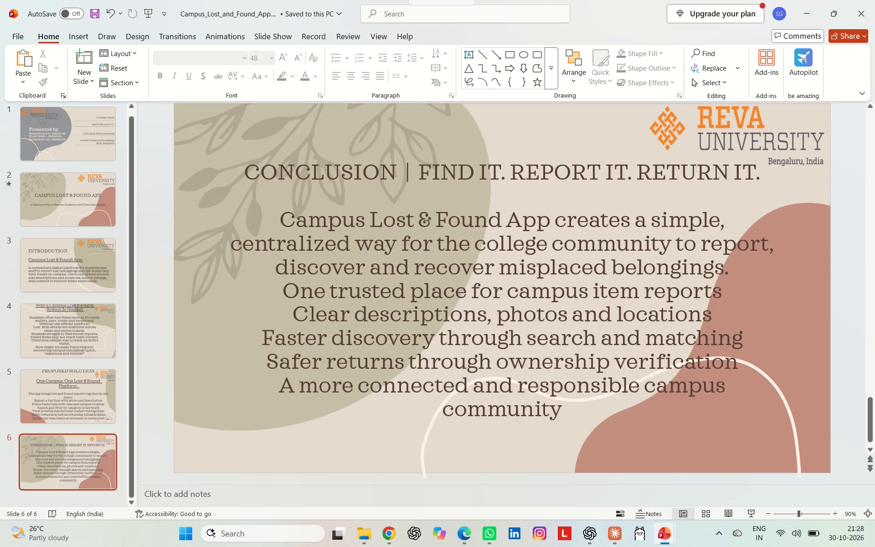
pyautogui.click(65, 457)
pyautogui.click(83, 375)
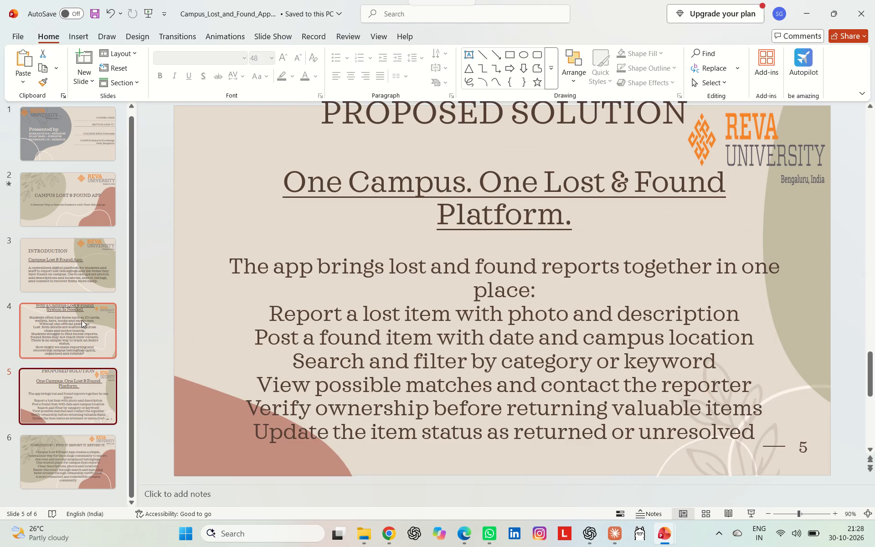
pyautogui.click(57, 325)
pyautogui.click(41, 409)
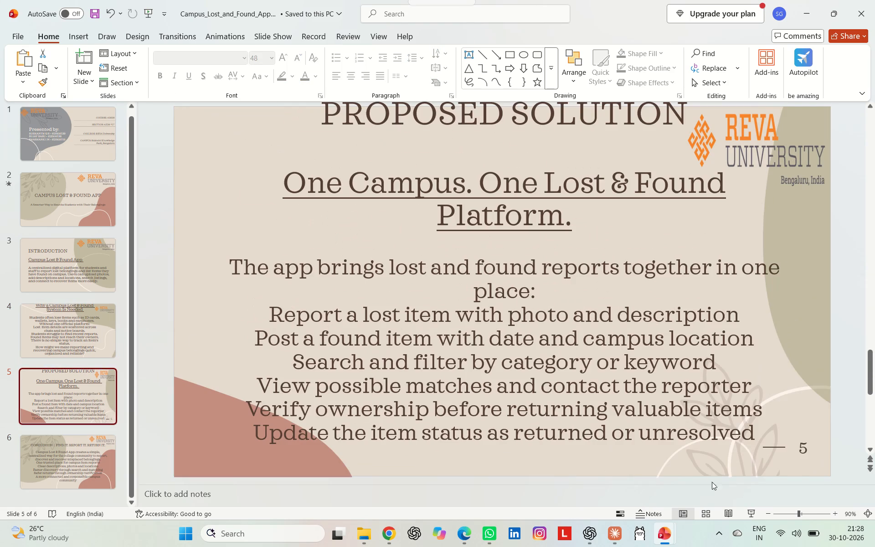
# Delete the slide number 5 from its placeholder at the lower corner of slide 5.
pyautogui.click(813, 450)
pyautogui.click(802, 452)
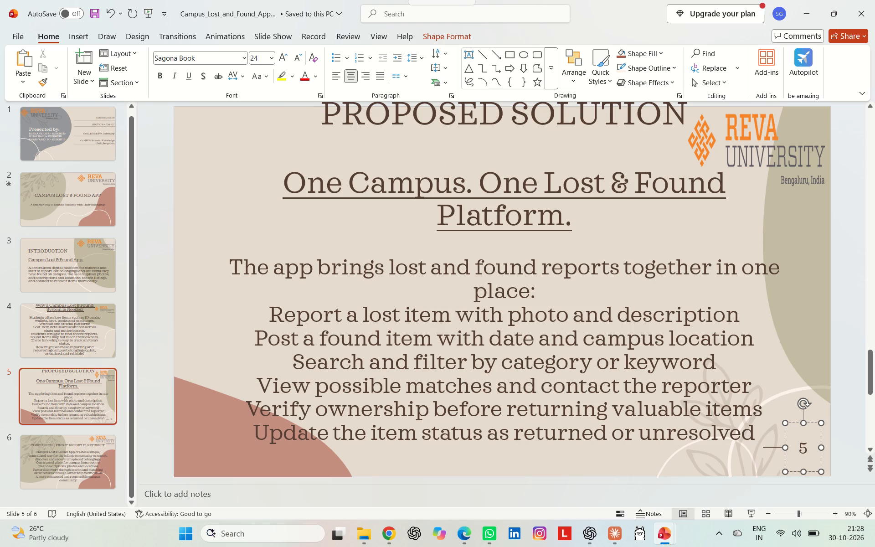
pyautogui.press('Right')
pyautogui.press('BackSpace')
pyautogui.press('BackSpace')
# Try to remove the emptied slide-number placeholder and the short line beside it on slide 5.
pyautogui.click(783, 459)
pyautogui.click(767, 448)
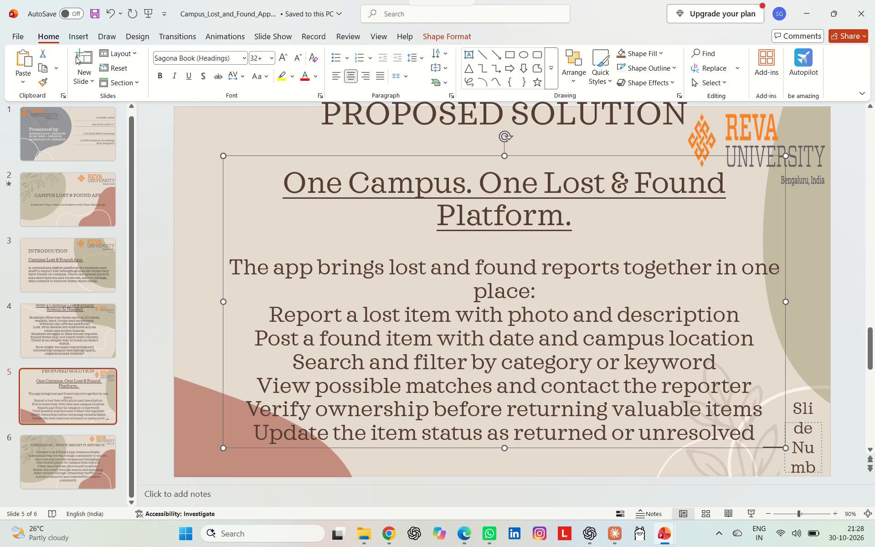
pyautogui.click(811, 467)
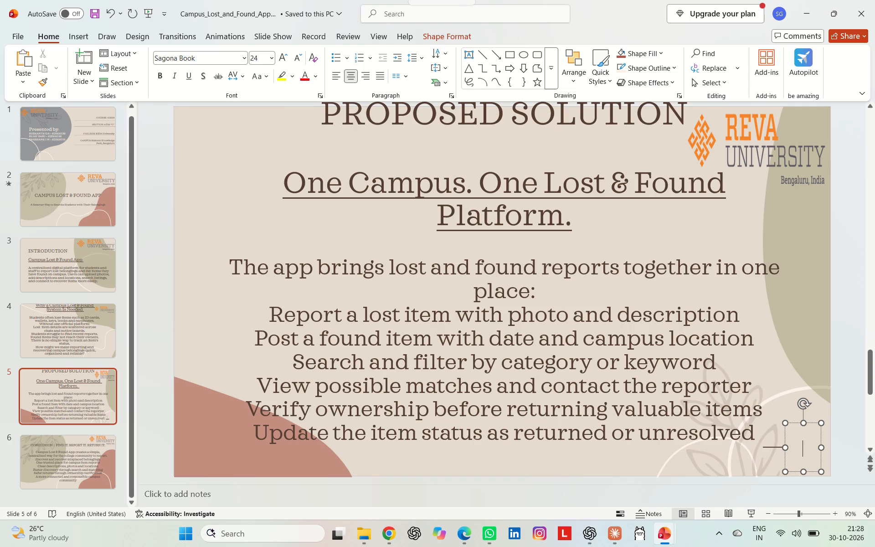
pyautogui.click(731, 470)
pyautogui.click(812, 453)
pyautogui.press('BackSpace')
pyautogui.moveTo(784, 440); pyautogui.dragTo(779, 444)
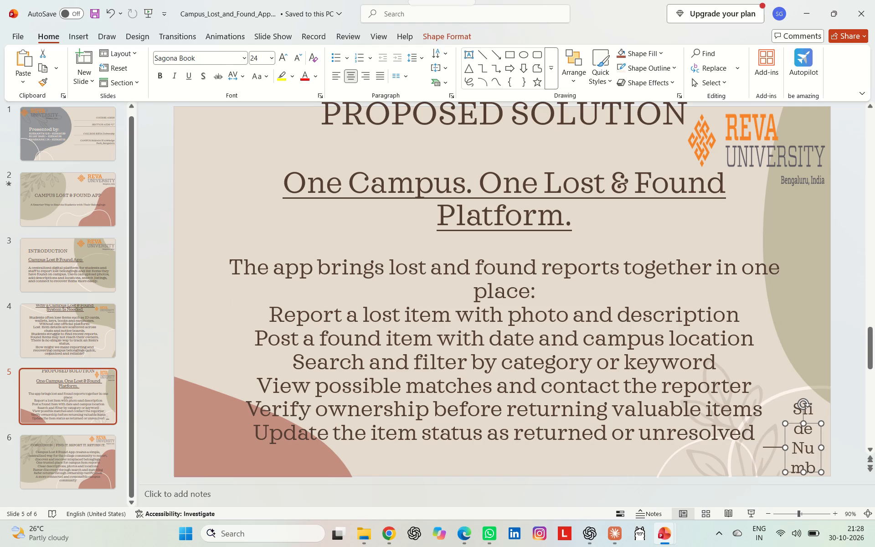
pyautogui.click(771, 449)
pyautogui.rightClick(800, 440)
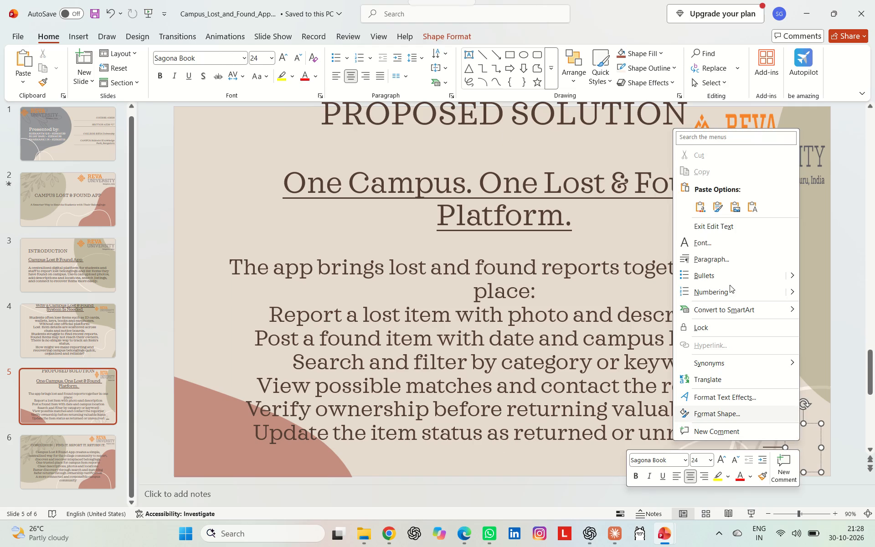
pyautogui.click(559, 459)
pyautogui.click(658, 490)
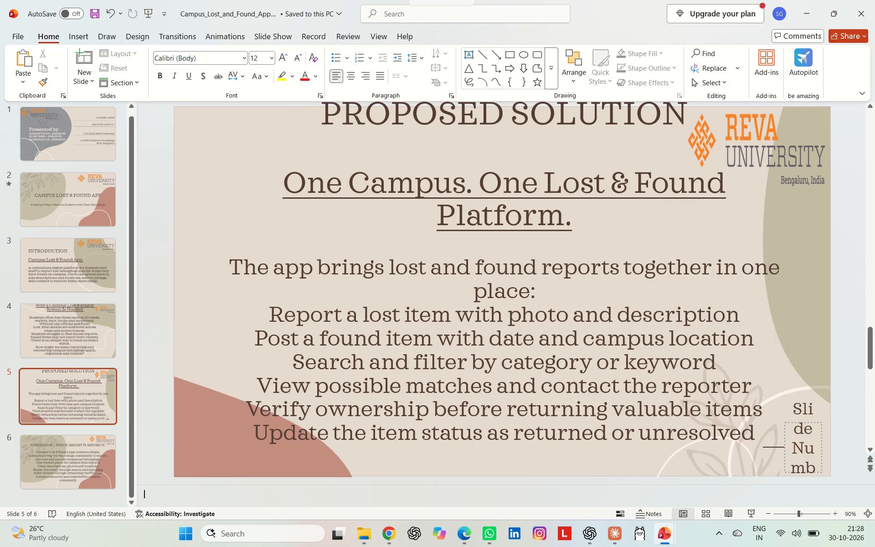
# Stretch slide 5's emptied slide-number placeholder taller, extending it upward and past the slide's bottom edge.
pyautogui.click(812, 455)
pyautogui.moveTo(802, 424); pyautogui.dragTo(802, 412)
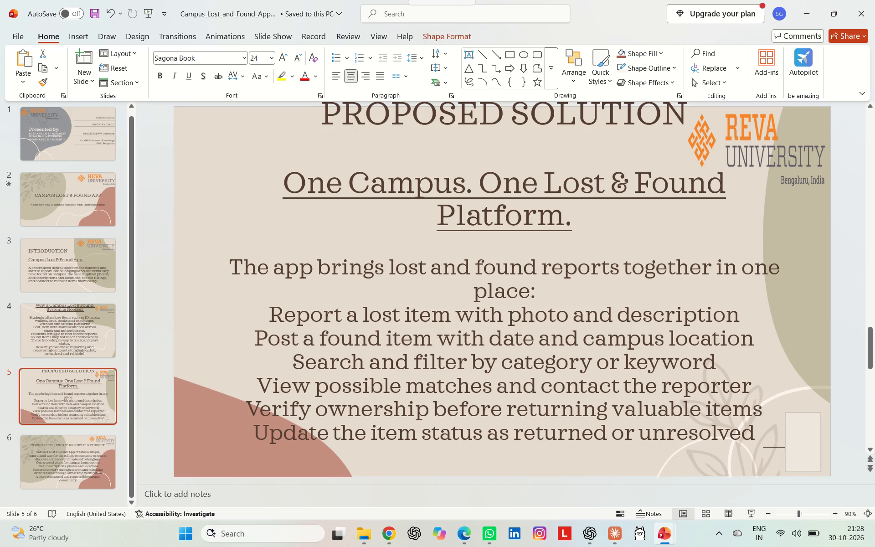
pyautogui.moveTo(802, 412); pyautogui.dragTo(802, 402)
pyautogui.moveTo(803, 473); pyautogui.dragTo(808, 491)
pyautogui.scroll(-3, 809, 452)
pyautogui.scroll(1, 800, 433)
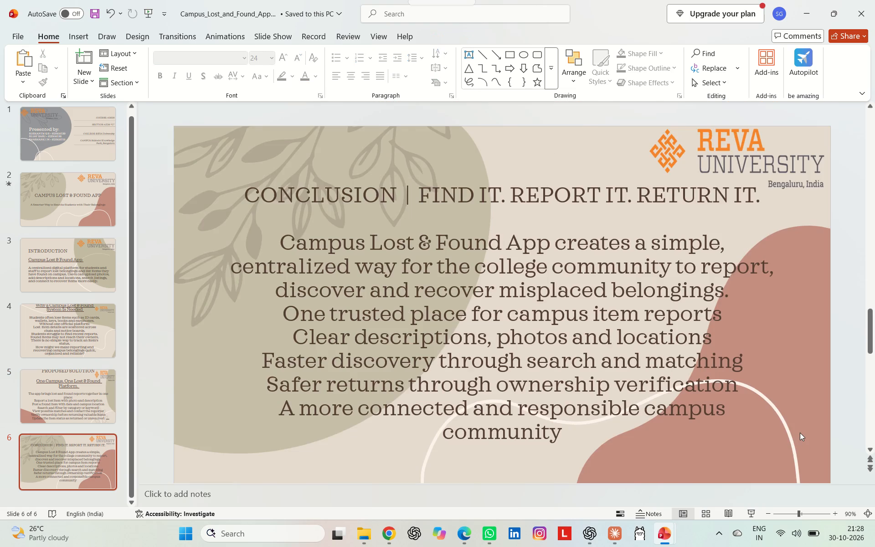
pyautogui.scroll(2, 800, 433)
pyautogui.rightClick(799, 432)
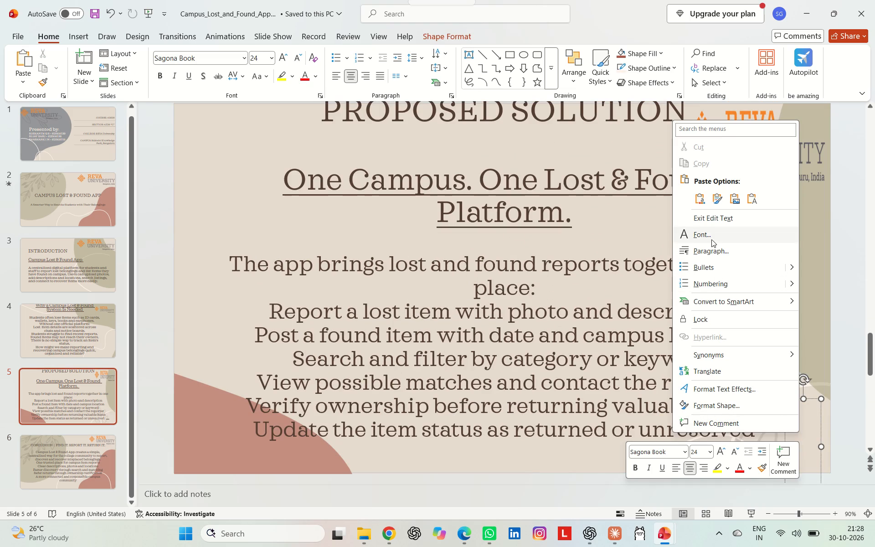
pyautogui.click(597, 473)
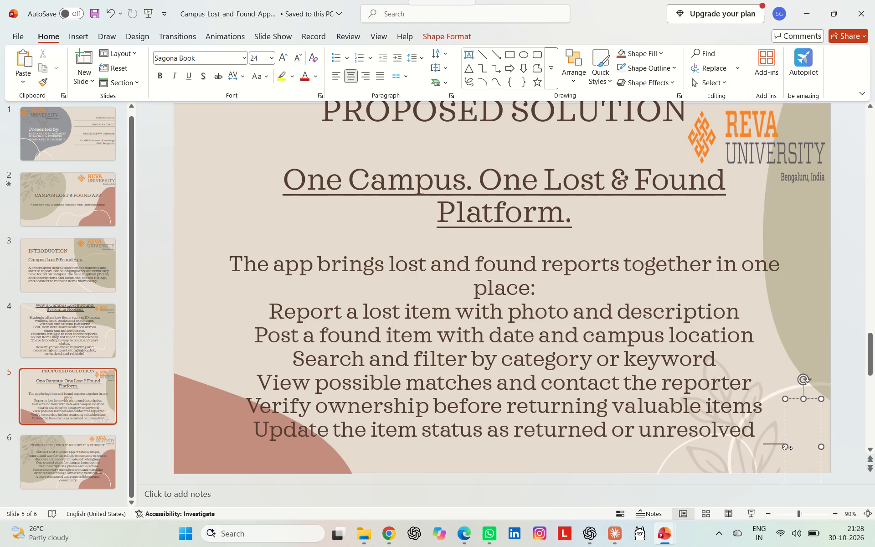
pyautogui.click(771, 446)
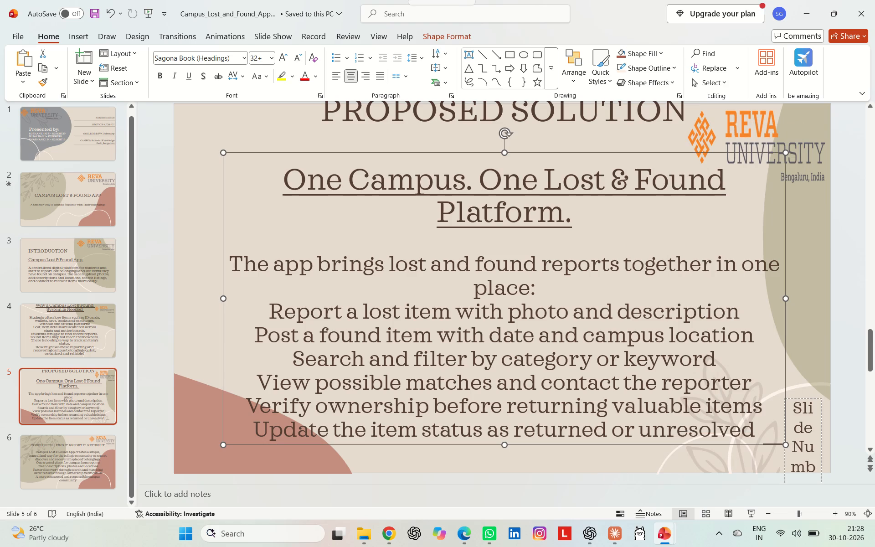
# Move slide 4's text block slightly down and left so the "Why a Campus Lost & Found System Is Needed" heading fits inside the slide.
pyautogui.click(57, 475)
pyautogui.click(66, 400)
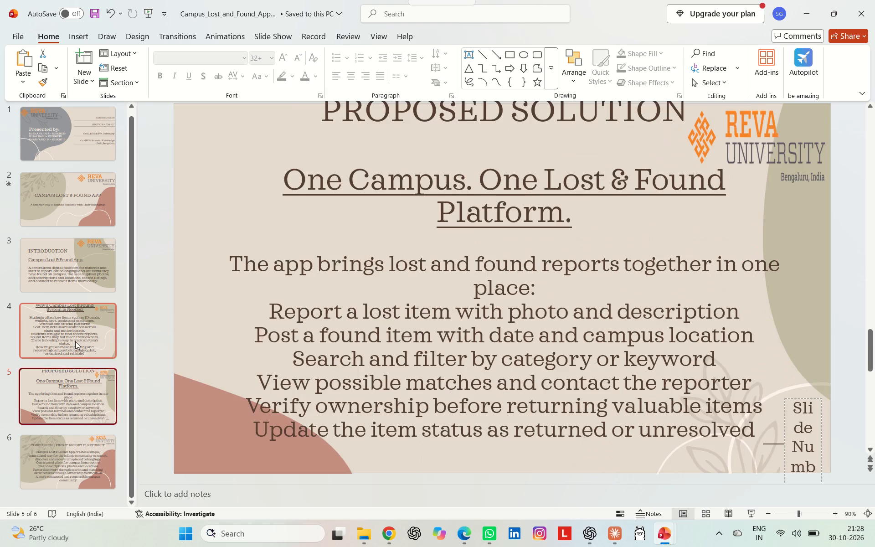
pyautogui.click(75, 341)
pyautogui.click(76, 267)
pyautogui.click(79, 323)
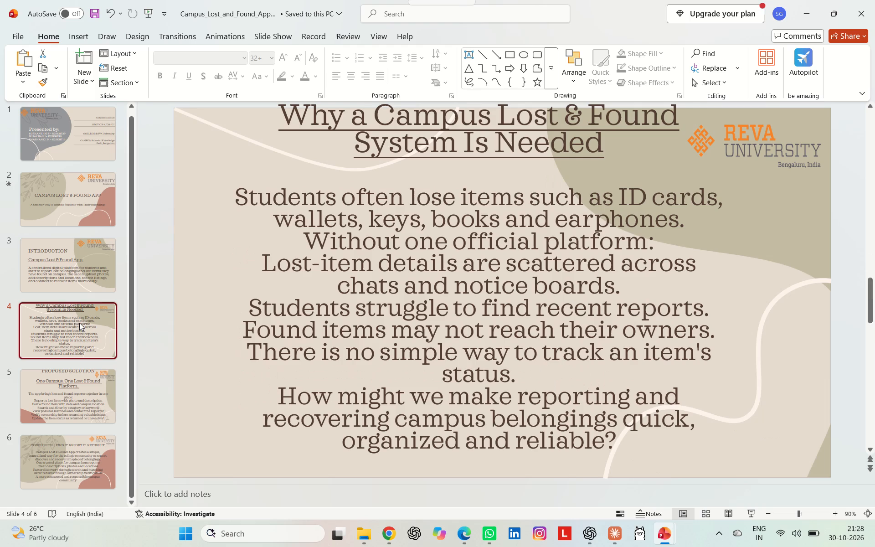
pyautogui.scroll(1, 326, 320)
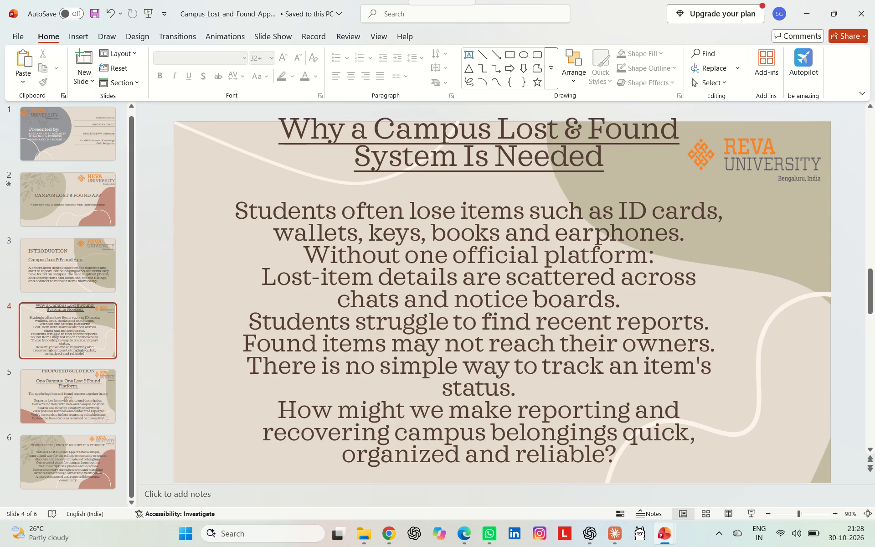
pyautogui.click(352, 327)
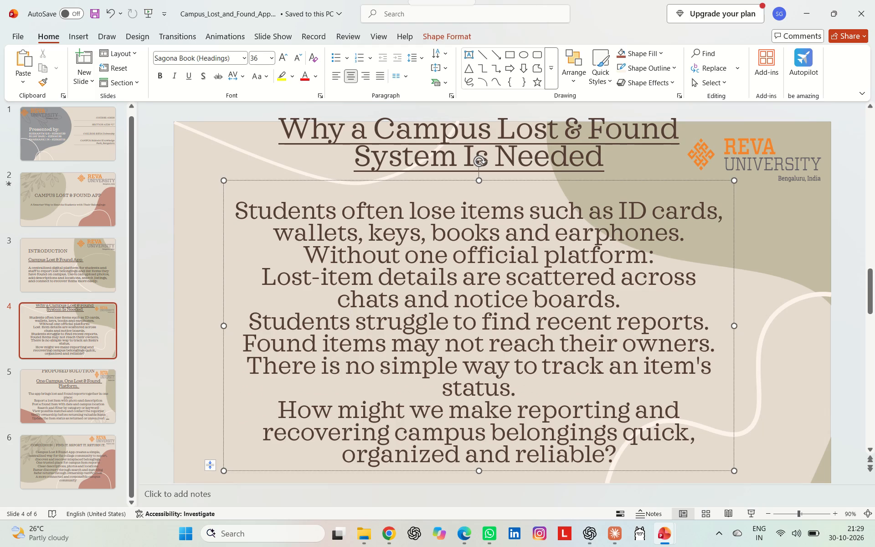
pyautogui.moveTo(494, 471); pyautogui.dragTo(492, 482)
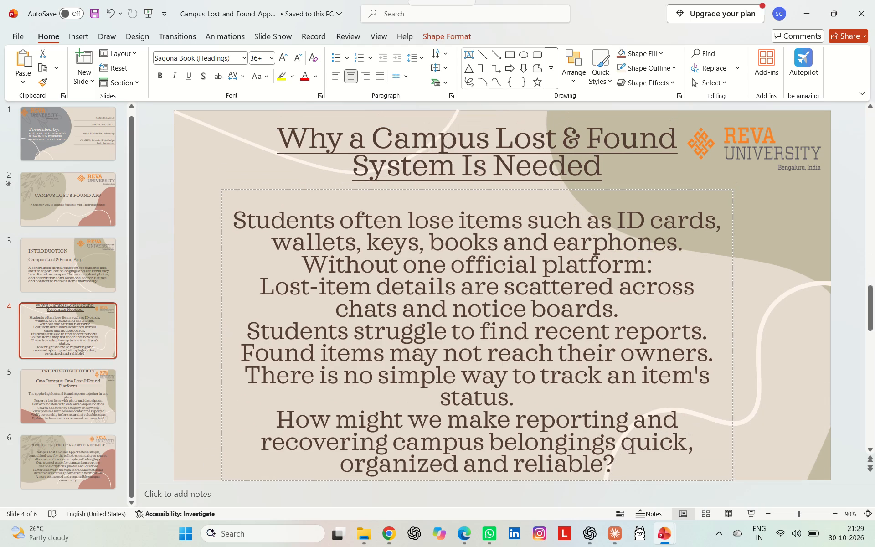
pyautogui.moveTo(492, 482); pyautogui.dragTo(488, 471)
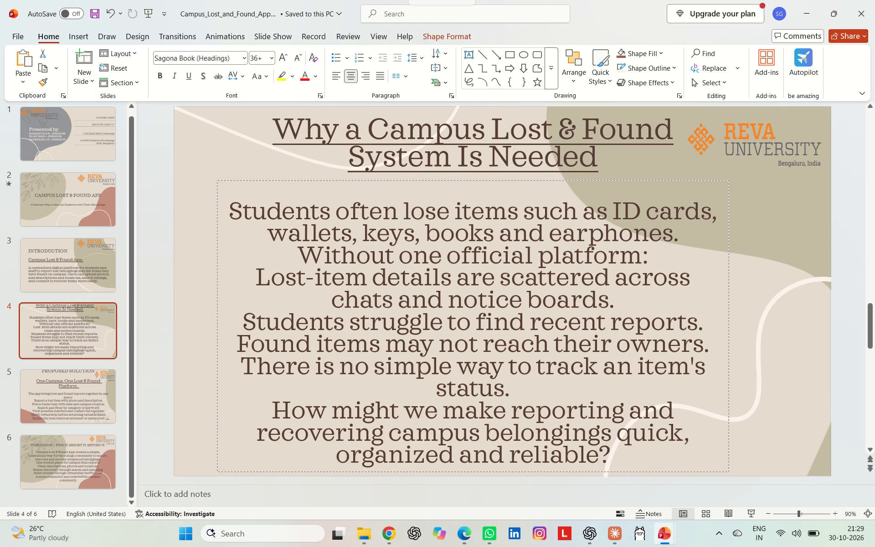
pyautogui.moveTo(488, 471); pyautogui.dragTo(487, 471)
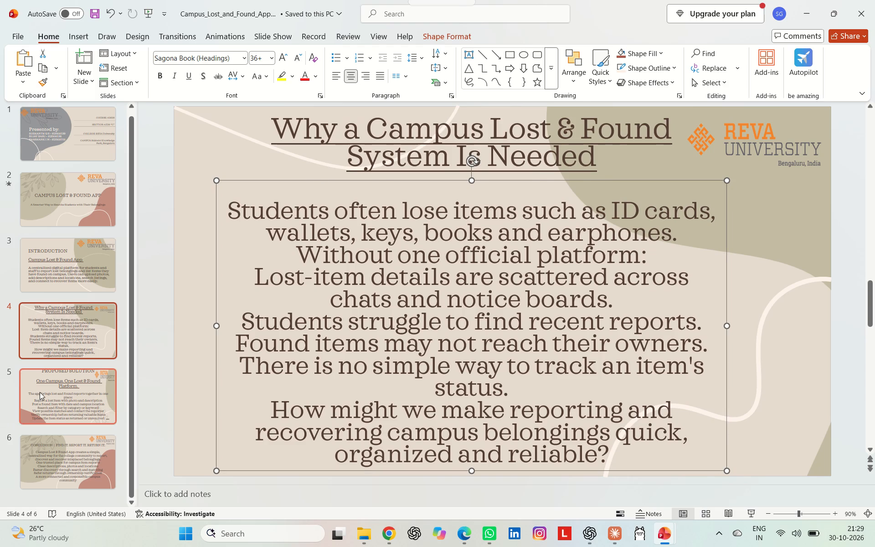
# Move slide 5's text block down and slightly left so the "PROPOSED SOLUTION" heading sits fully inside the slide.
pyautogui.click(40, 392)
pyautogui.click(412, 409)
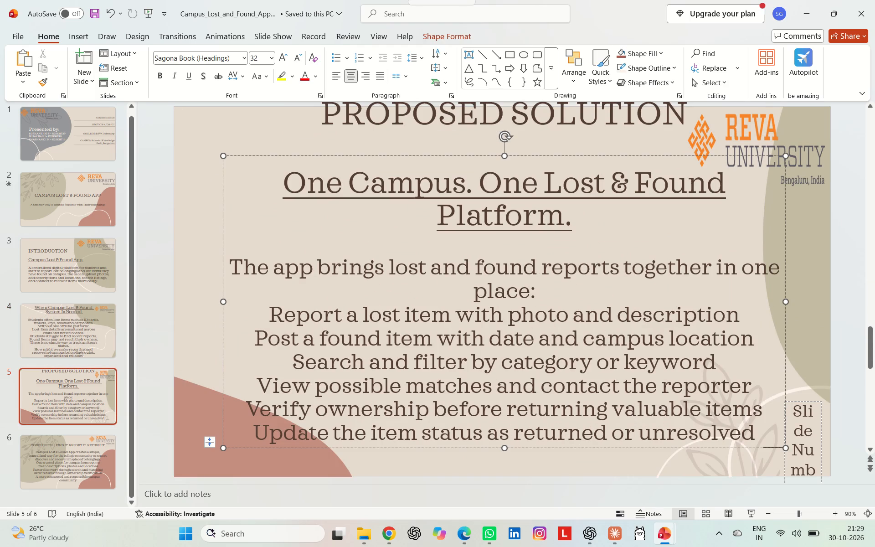
pyautogui.moveTo(534, 447); pyautogui.dragTo(533, 455)
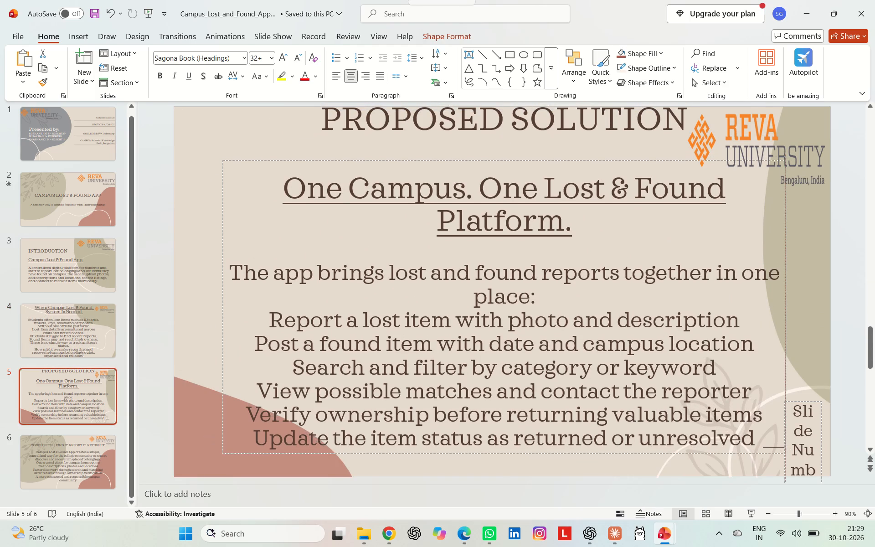
pyautogui.moveTo(533, 455); pyautogui.dragTo(530, 466)
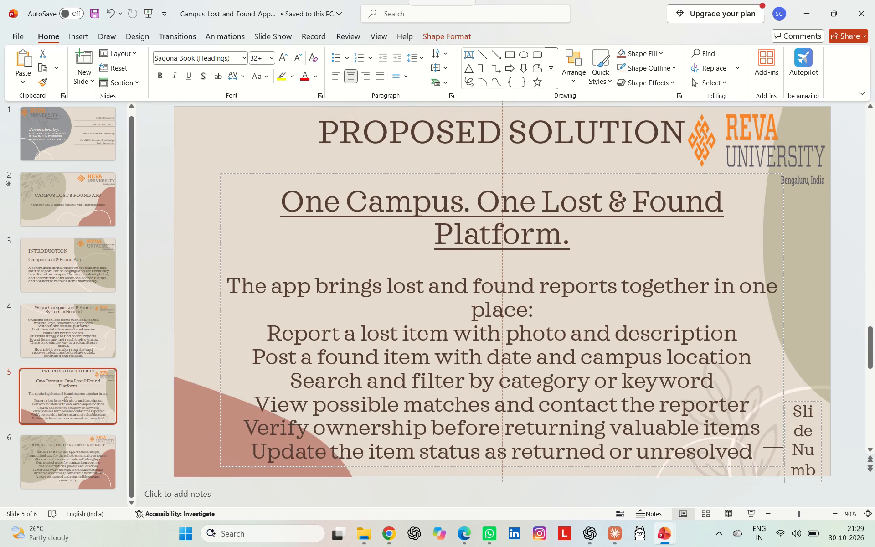
pyautogui.moveTo(530, 466); pyautogui.dragTo(522, 467)
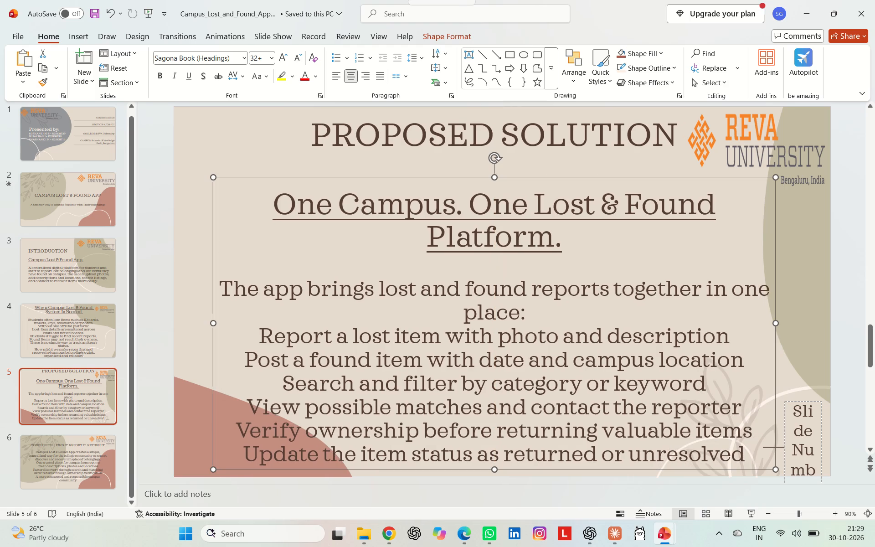
pyautogui.click(809, 323)
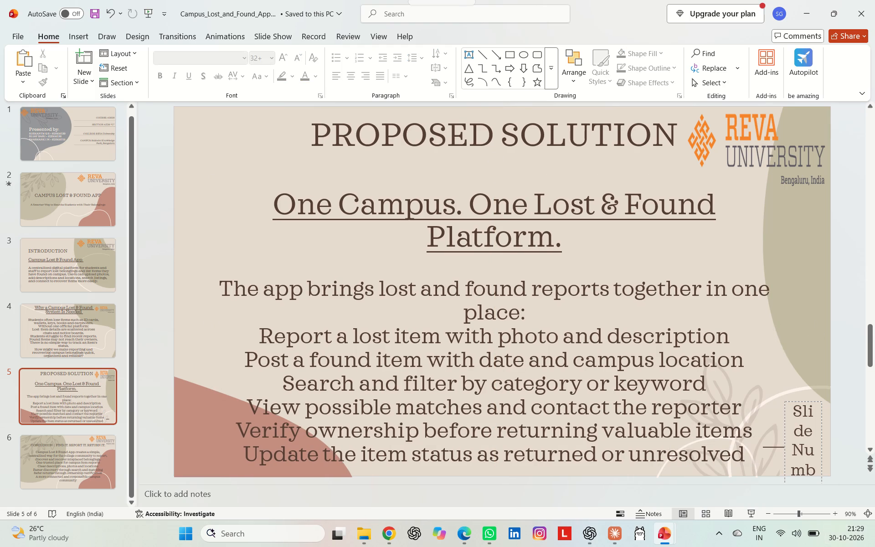
# Look through all six slides to check how their headings and text fit.
pyautogui.scroll(-1, 795, 455)
pyautogui.scroll(-5, 823, 481)
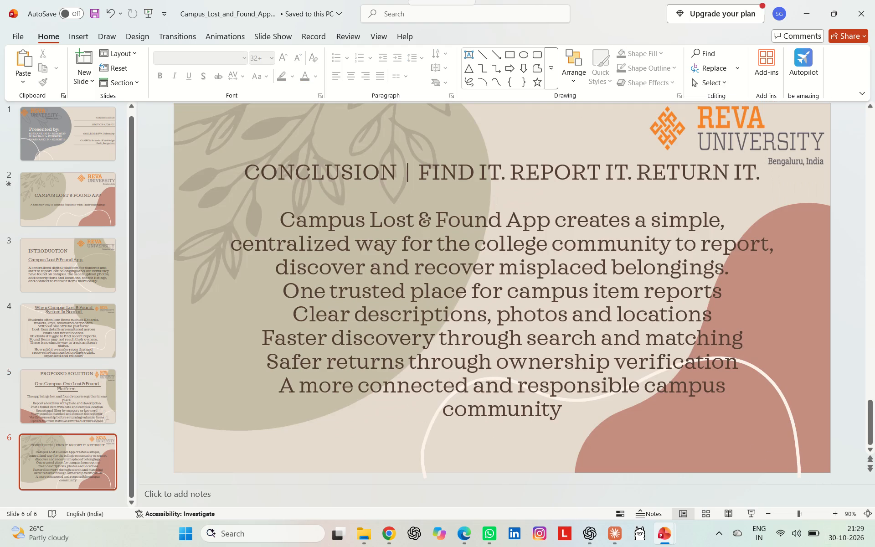
pyautogui.scroll(4, 32, 367)
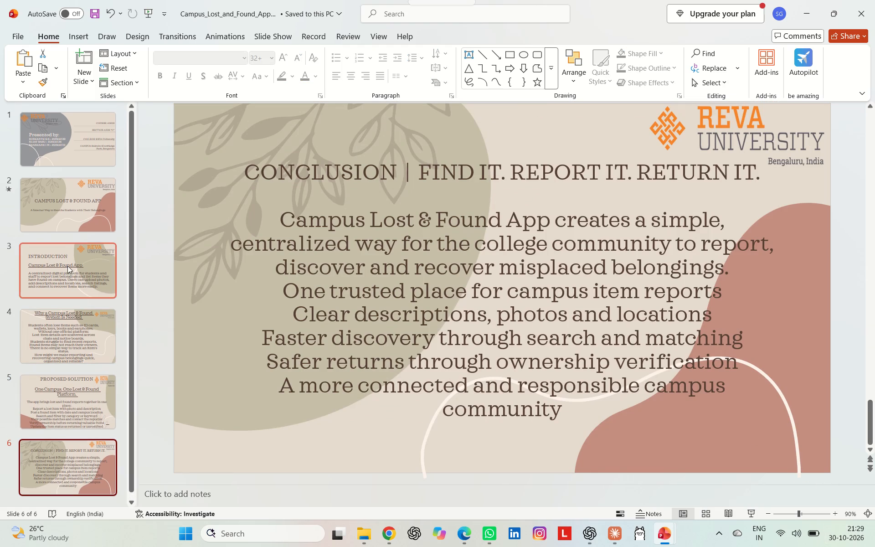
pyautogui.click(77, 151)
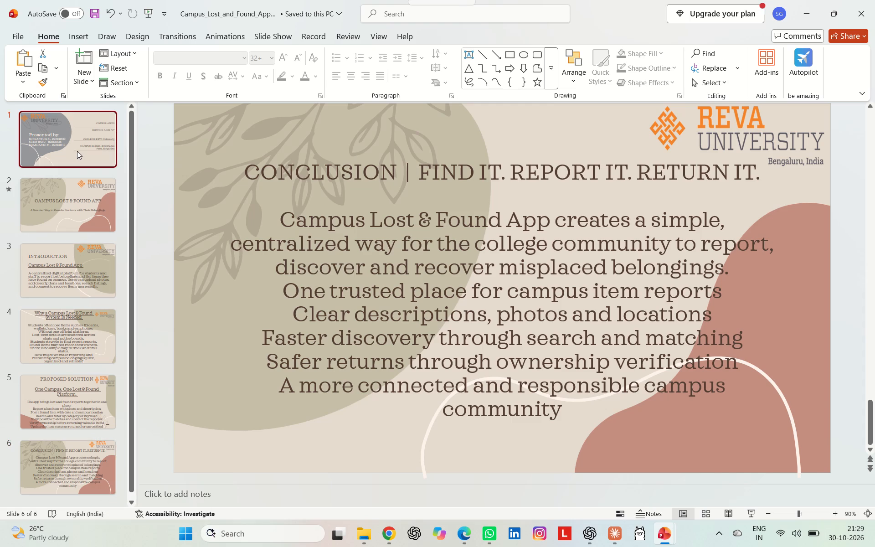
pyautogui.click(77, 179)
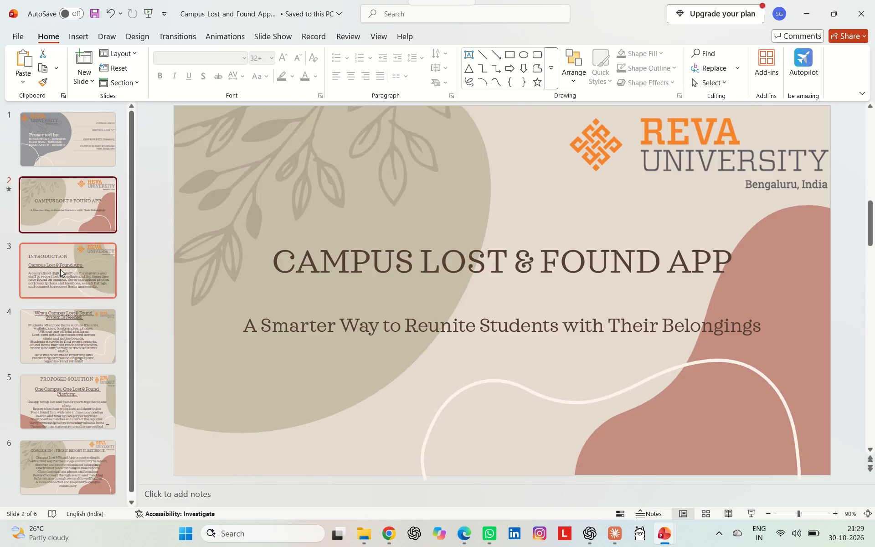
pyautogui.click(60, 269)
pyautogui.click(40, 363)
pyautogui.moveTo(41, 411); pyautogui.dragTo(42, 416)
pyautogui.click(53, 498)
pyautogui.scroll(-4, 12, 467)
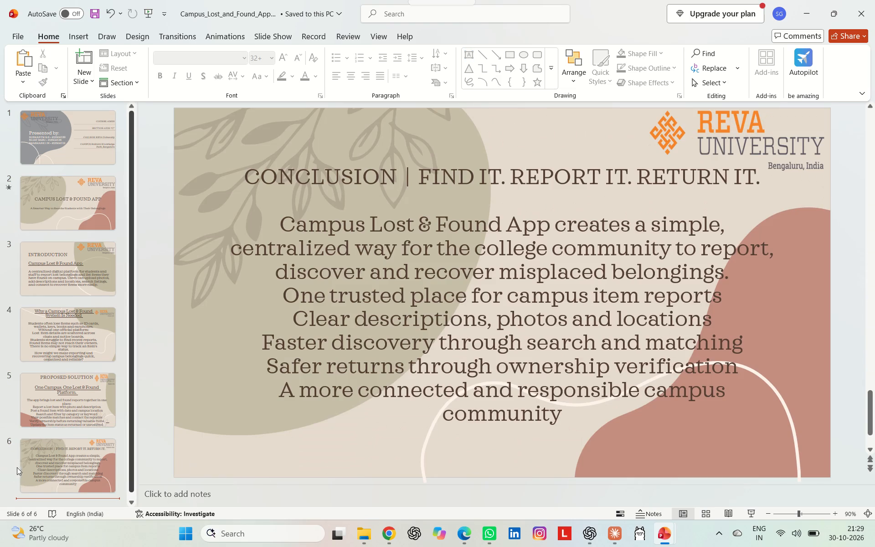
pyautogui.scroll(-3, 17, 467)
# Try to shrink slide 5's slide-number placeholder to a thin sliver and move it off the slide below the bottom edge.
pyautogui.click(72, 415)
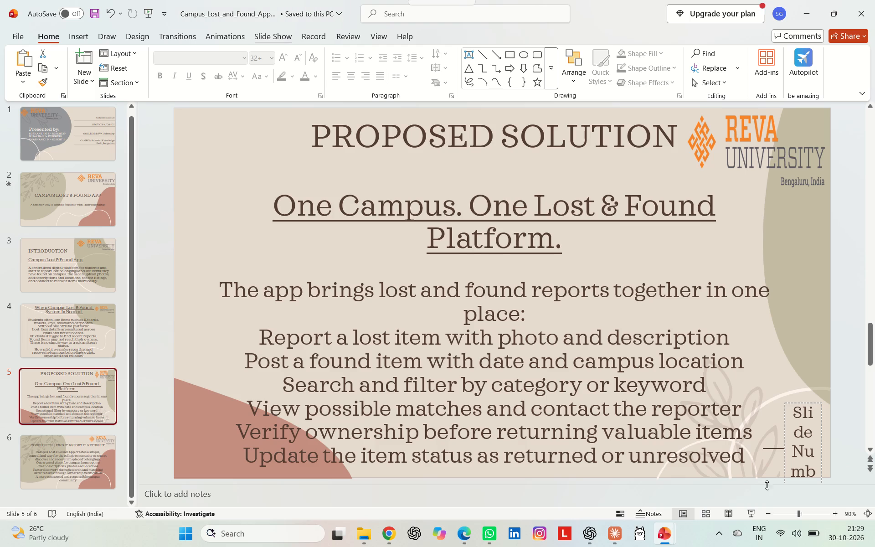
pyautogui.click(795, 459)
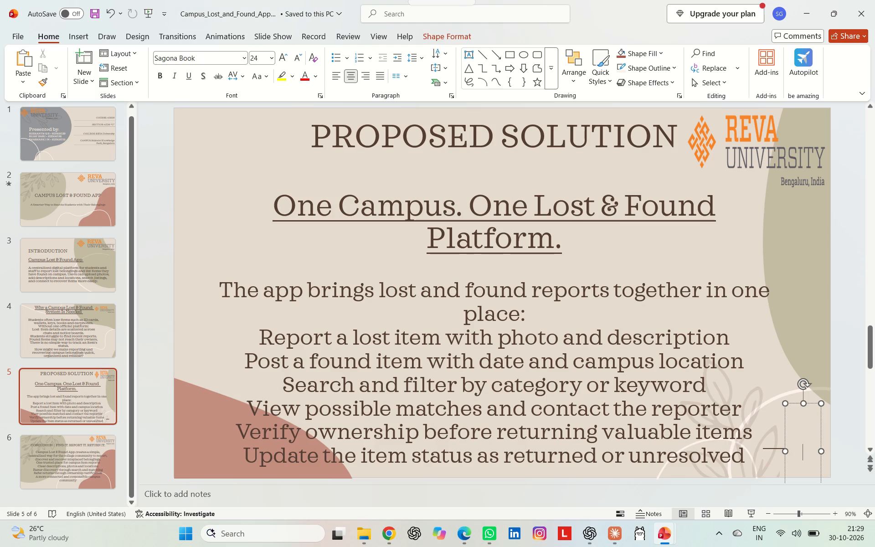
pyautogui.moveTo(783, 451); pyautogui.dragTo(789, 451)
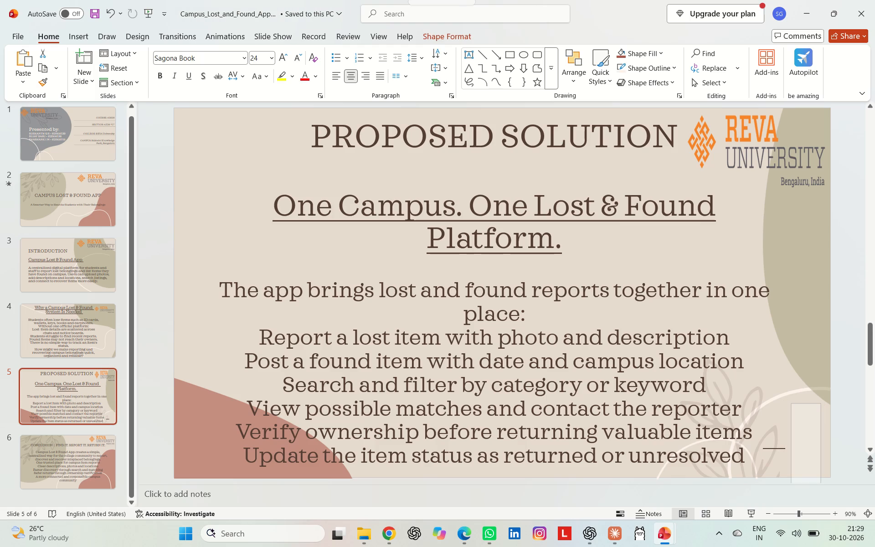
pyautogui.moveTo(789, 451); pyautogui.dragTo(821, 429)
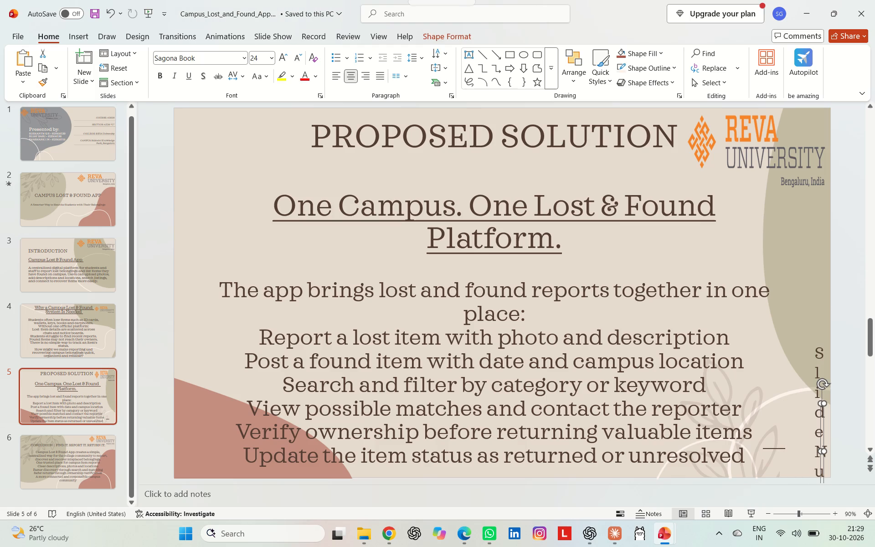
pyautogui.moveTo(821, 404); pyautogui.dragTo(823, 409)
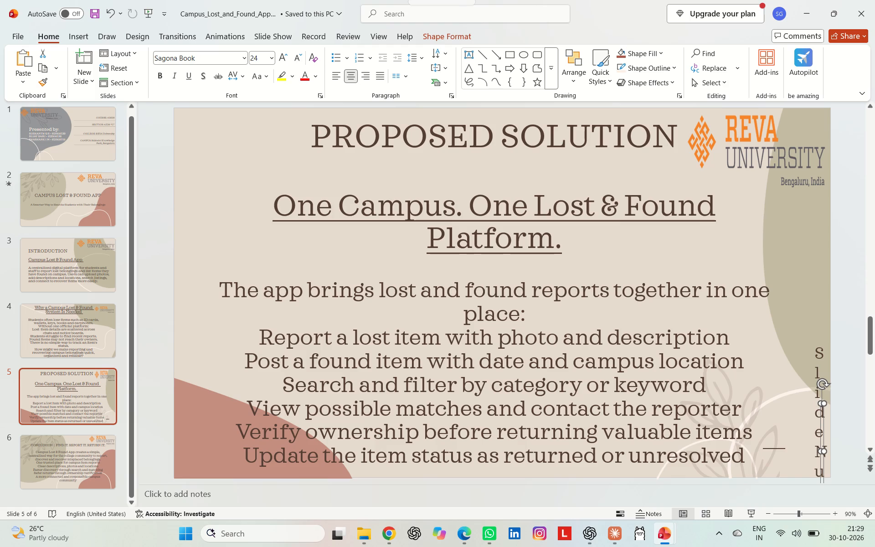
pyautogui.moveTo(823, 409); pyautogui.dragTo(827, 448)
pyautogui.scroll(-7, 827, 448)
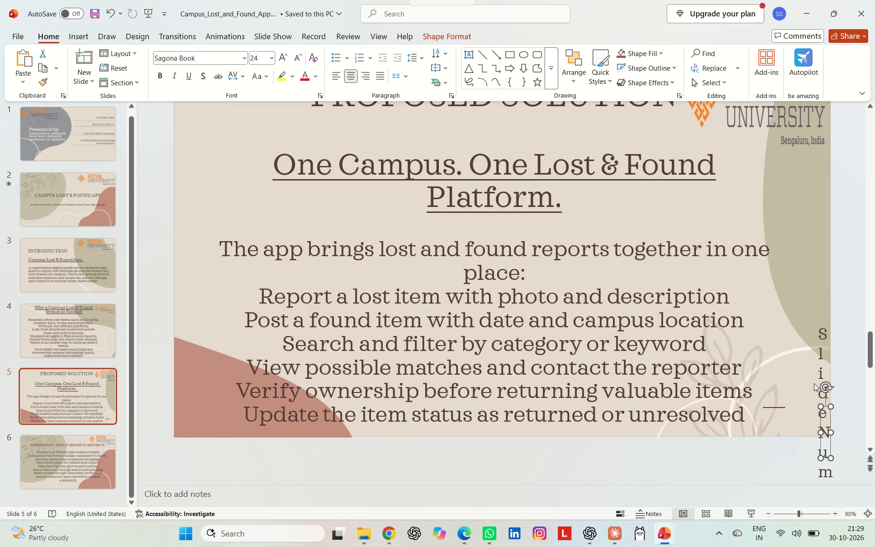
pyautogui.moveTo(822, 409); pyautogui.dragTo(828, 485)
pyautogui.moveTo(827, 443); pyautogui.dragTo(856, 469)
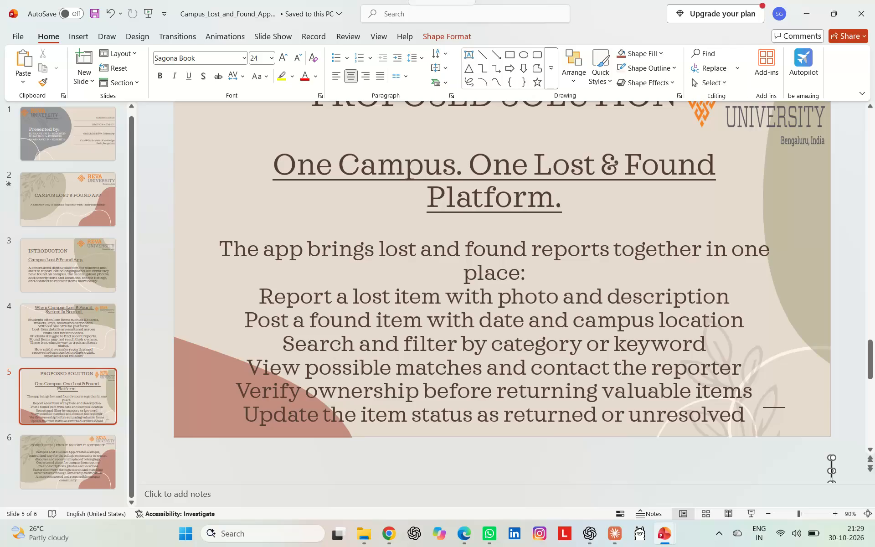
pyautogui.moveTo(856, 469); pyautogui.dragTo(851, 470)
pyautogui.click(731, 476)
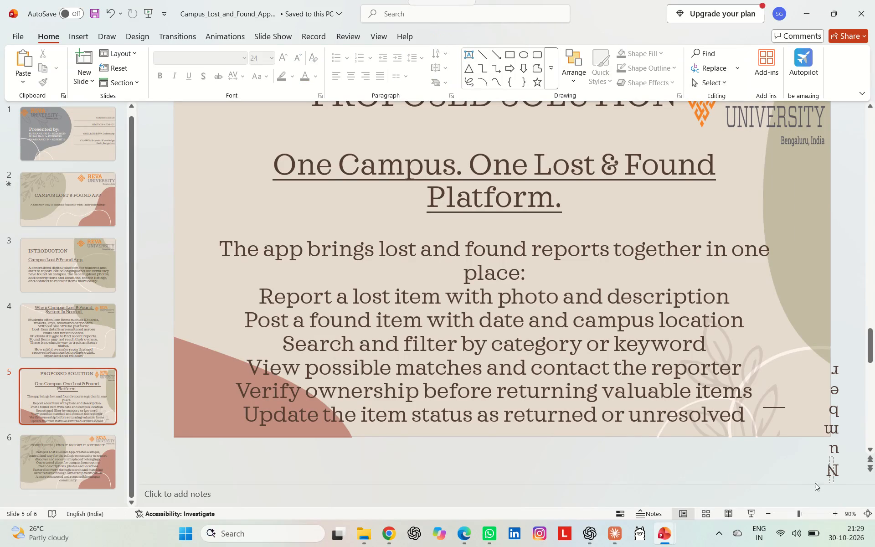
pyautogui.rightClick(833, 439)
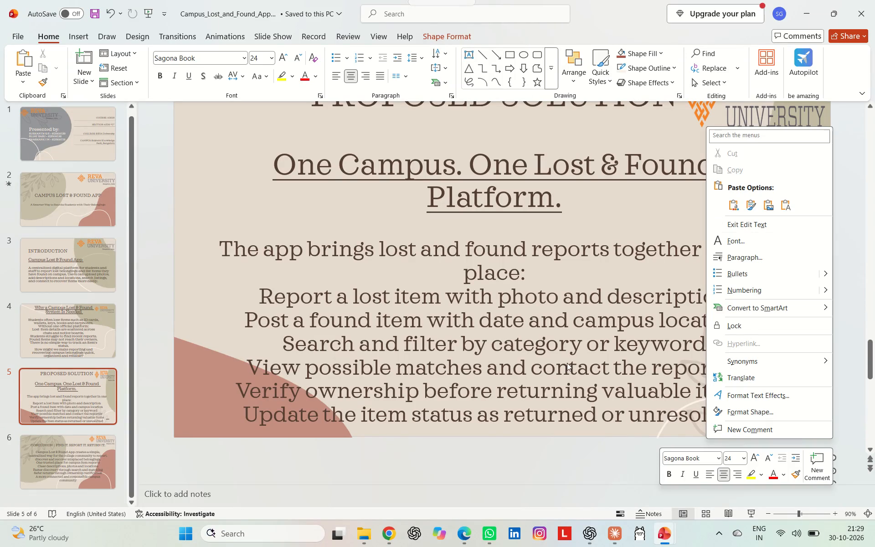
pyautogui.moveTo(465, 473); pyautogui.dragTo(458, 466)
# Undo back through the slide-number placeholder changes, the text block moves on slides 4 and 5, and slide 5's added "PROPOSED SOLUTION" heading.
pyautogui.click(111, 14)
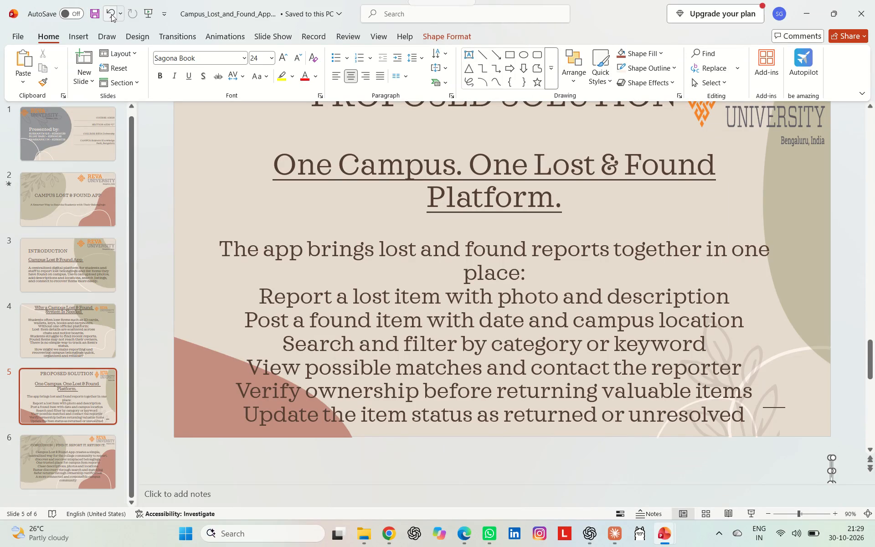
pyautogui.click(111, 14)
pyautogui.click(111, 14)
pyautogui.click(111, 14)
pyautogui.click(111, 14)
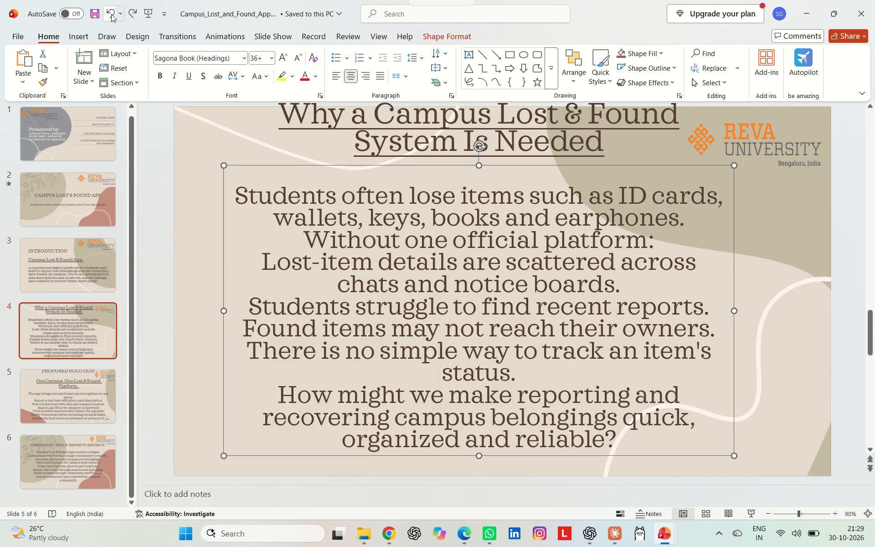
pyautogui.click(111, 14)
pyautogui.click(111, 11)
pyautogui.click(111, 11)
pyautogui.click(111, 11)
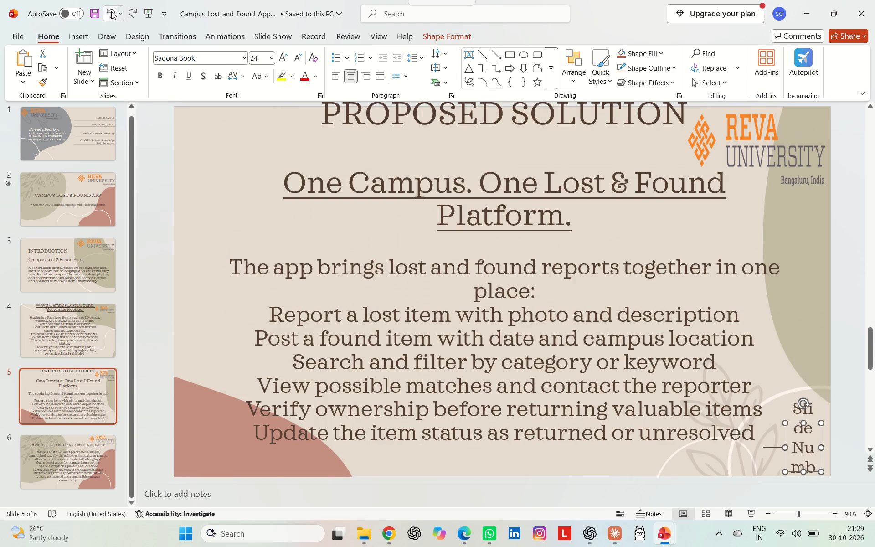
pyautogui.click(111, 11)
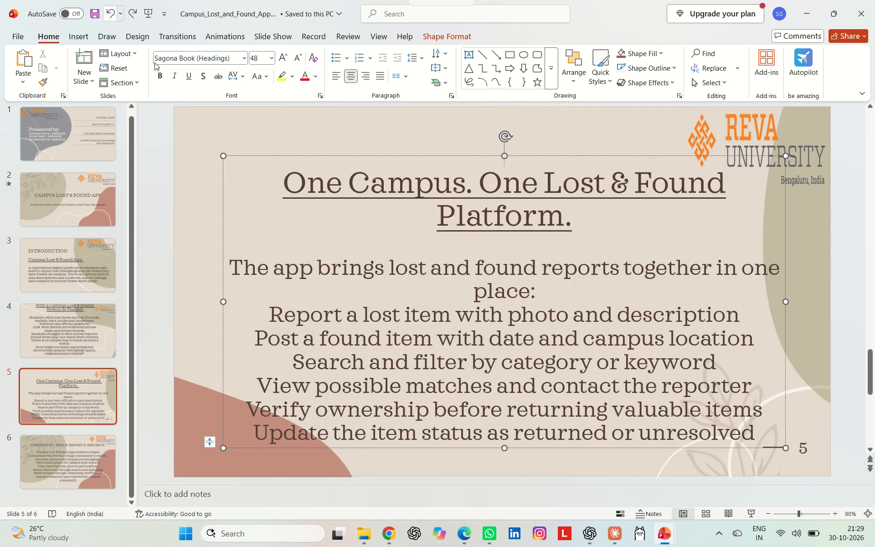
# Narrow slide 5's text block slightly and shift it a little left so it clears the slide number.
pyautogui.click(777, 468)
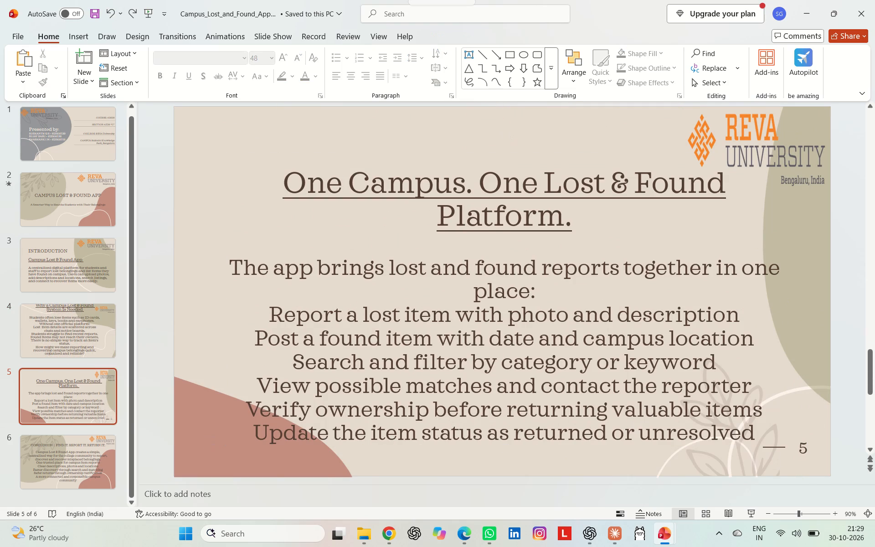
pyautogui.click(777, 446)
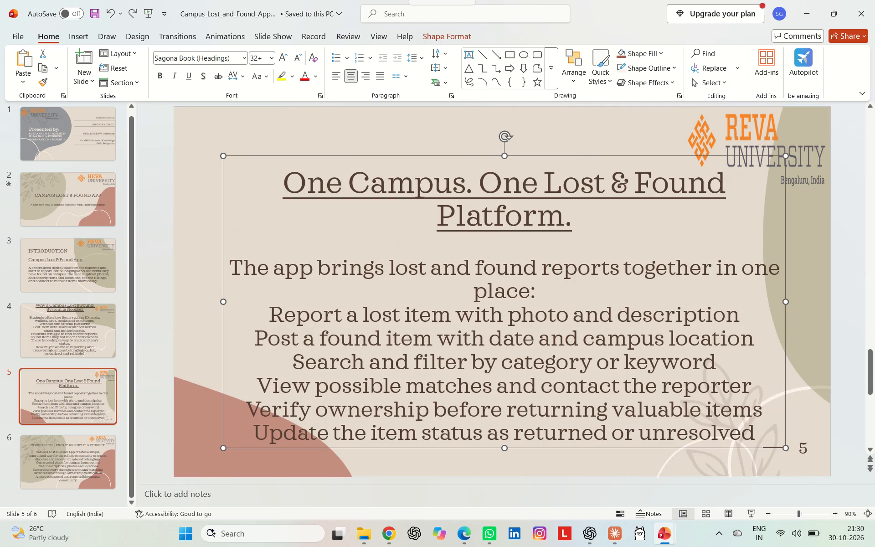
pyautogui.click(783, 447)
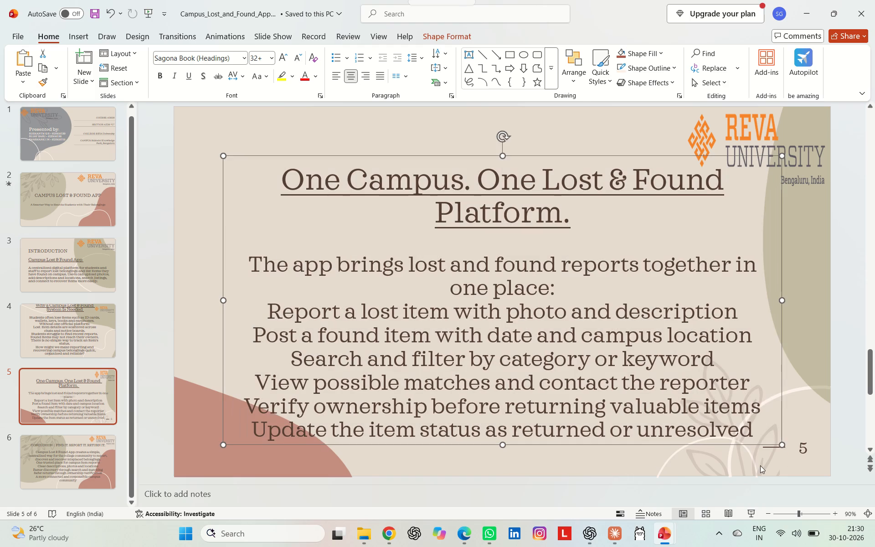
pyautogui.click(759, 468)
pyautogui.click(602, 379)
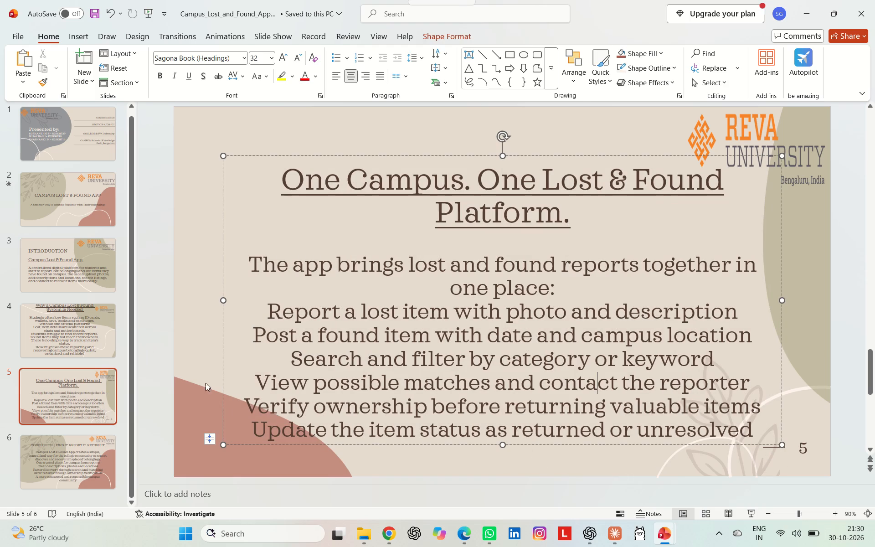
pyautogui.moveTo(517, 448); pyautogui.dragTo(503, 456)
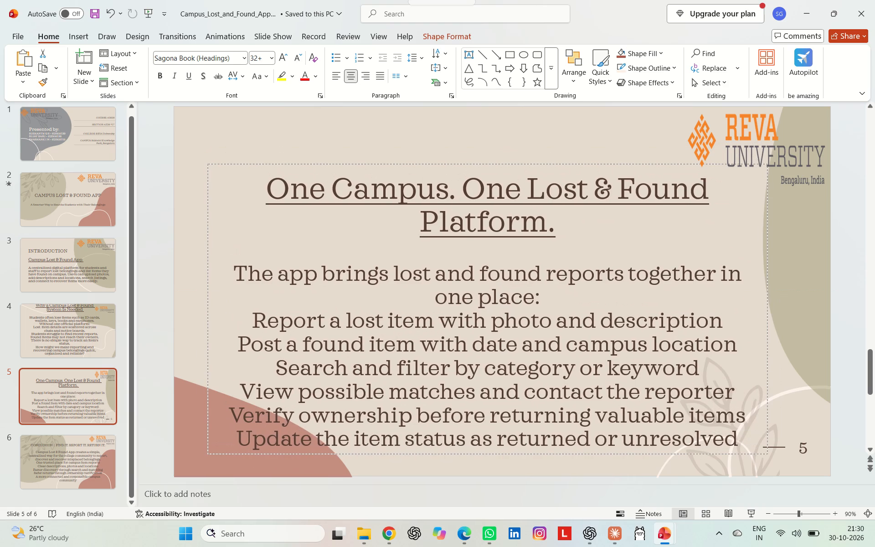
pyautogui.moveTo(503, 456); pyautogui.dragTo(502, 451)
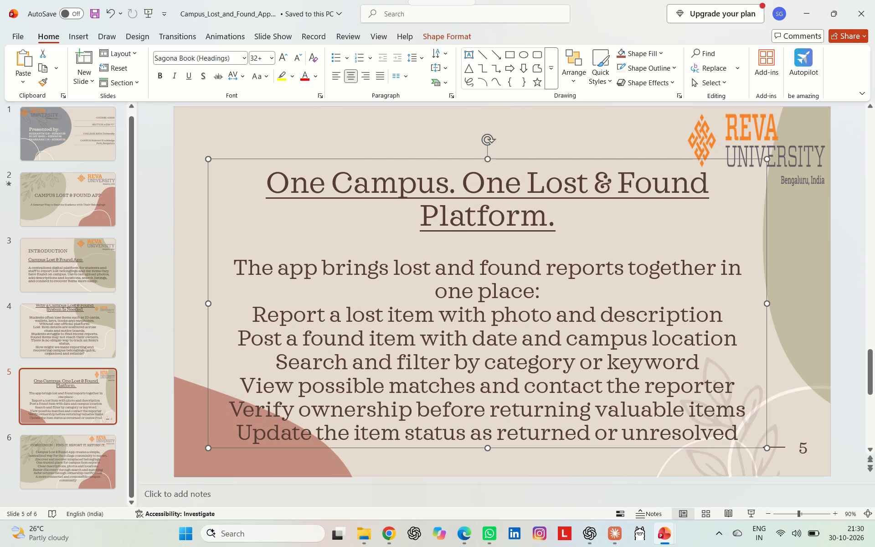
pyautogui.click(310, 258)
pyautogui.moveTo(188, 275); pyautogui.dragTo(192, 268)
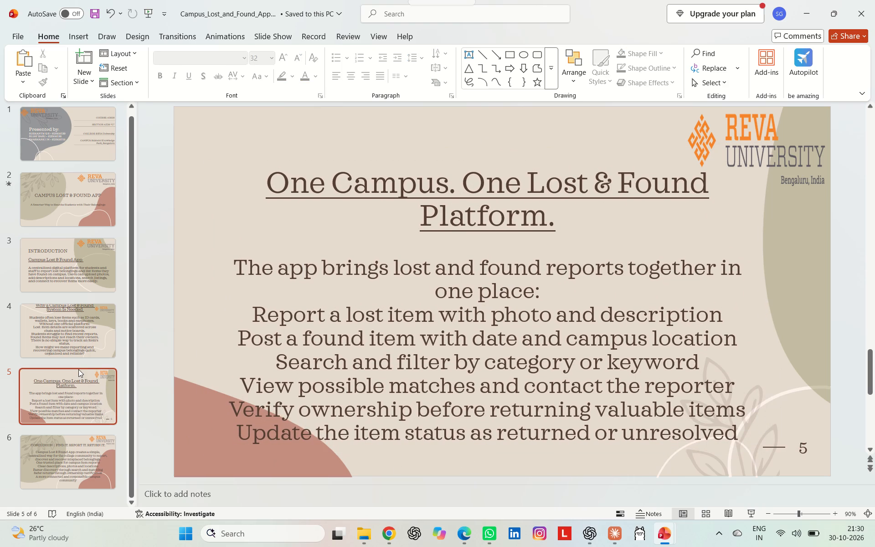
# Move slide 4's text block slightly down so the "Why a Campus Lost & Found System Is Needed" heading fits inside the slide.
pyautogui.click(84, 338)
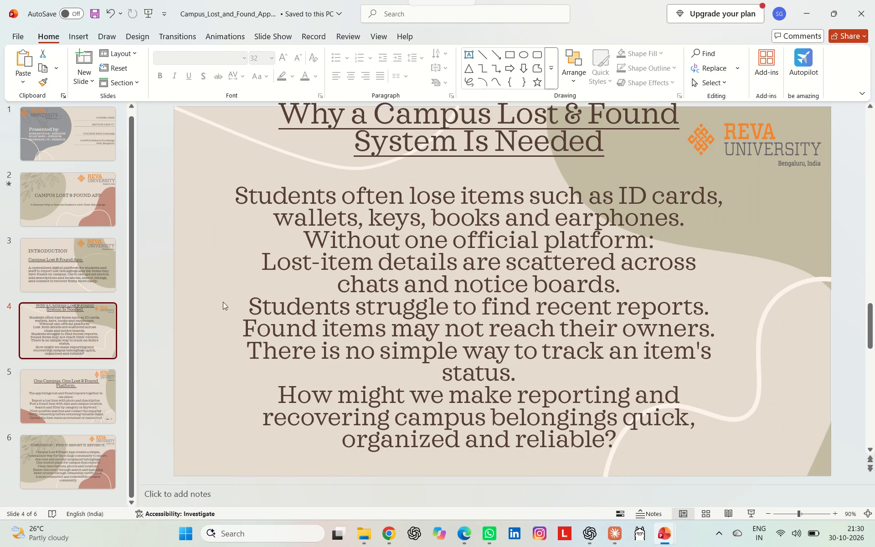
pyautogui.click(372, 246)
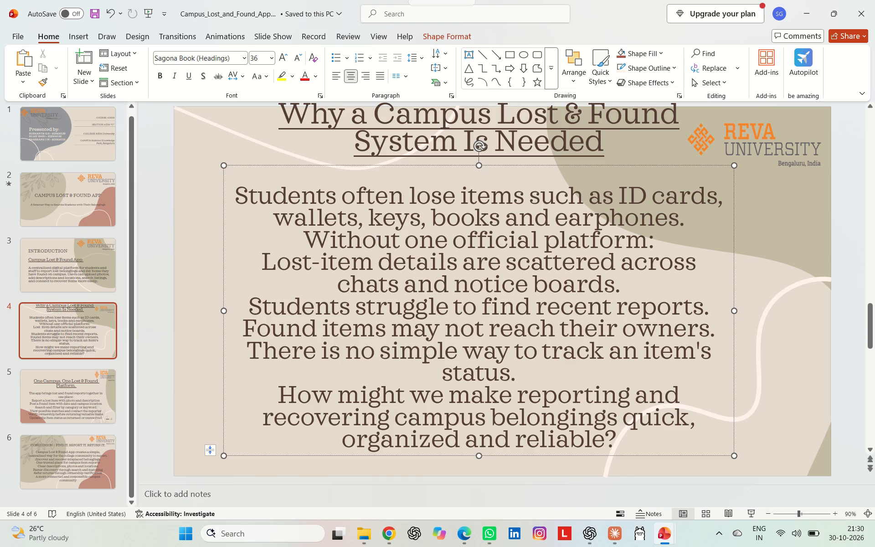
pyautogui.moveTo(688, 456); pyautogui.dragTo(686, 468)
pyautogui.click(810, 404)
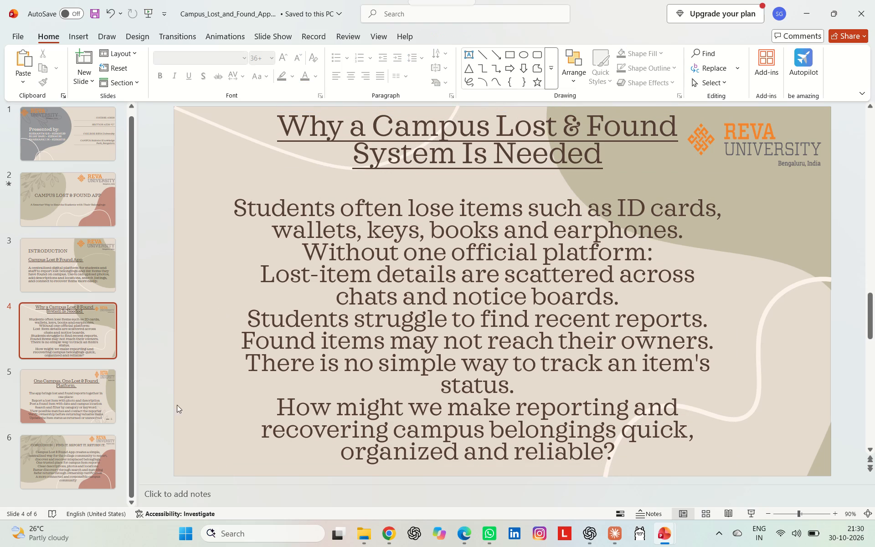
# Look through the deck's slides, from the team details to the conclusion, to check their content and layout.
pyautogui.click(66, 468)
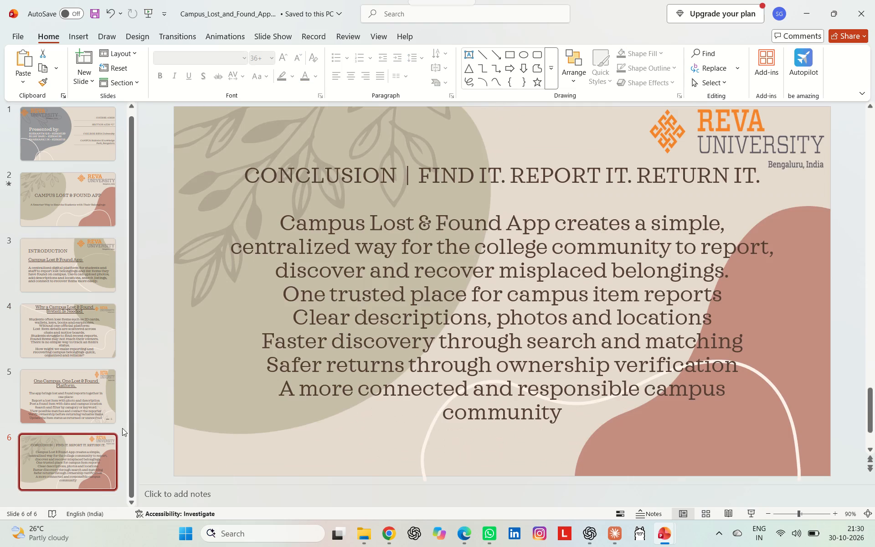
pyautogui.scroll(-2, 291, 279)
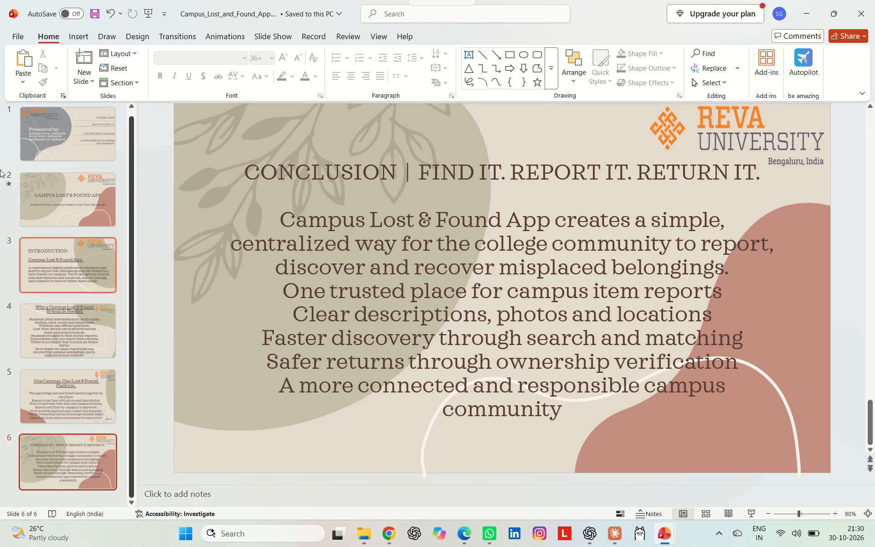
pyautogui.click(38, 186)
pyautogui.click(48, 149)
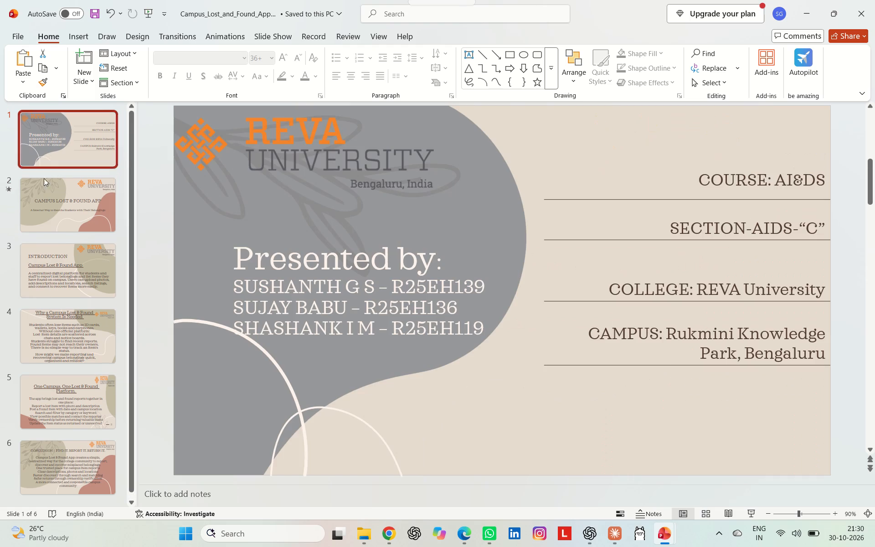
pyautogui.click(54, 178)
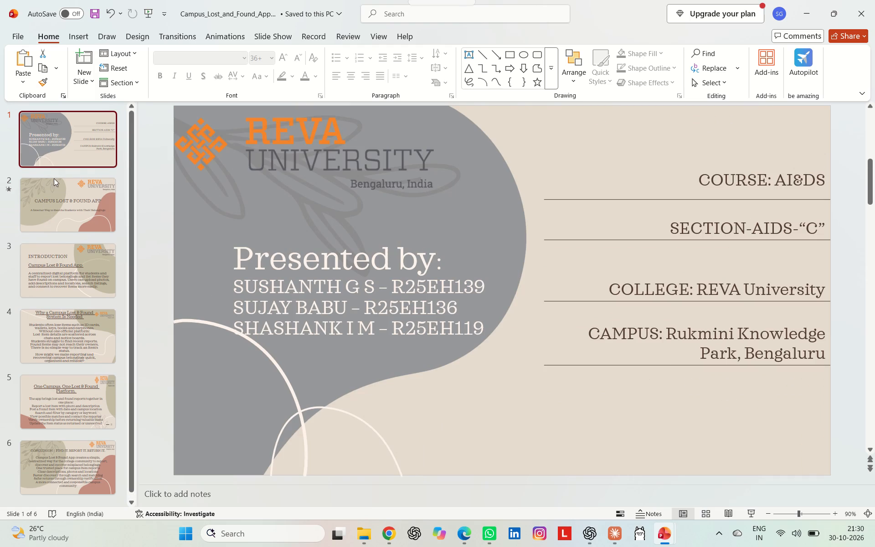
pyautogui.click(51, 269)
pyautogui.click(48, 346)
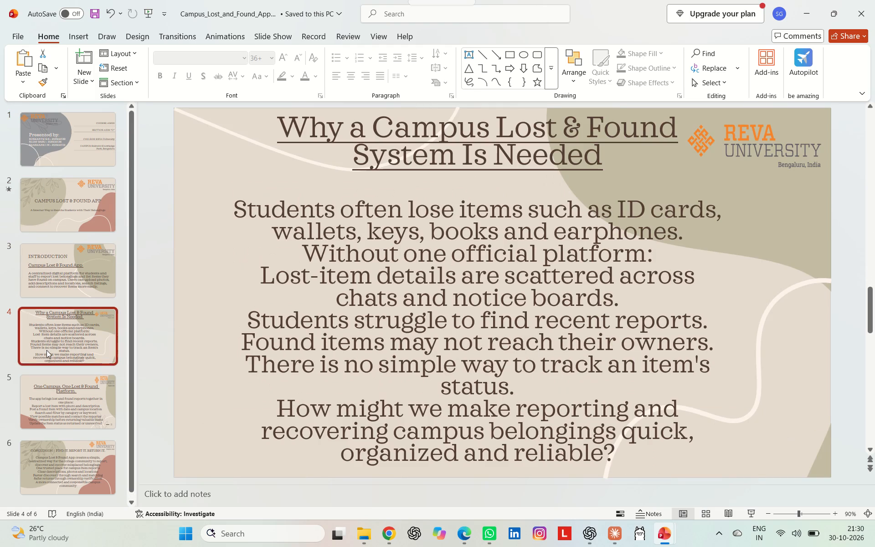
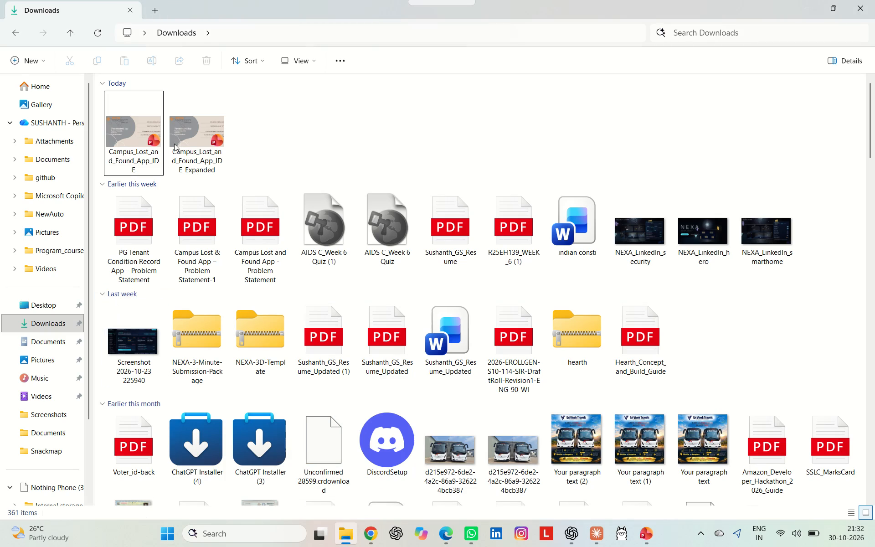
pyautogui.click(360, 150)
pyautogui.click(188, 155)
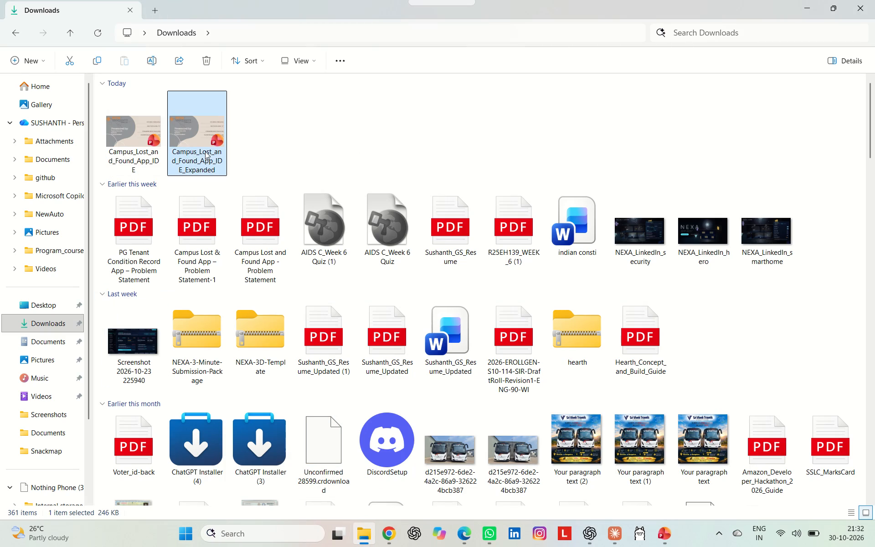
pyautogui.doubleClick(205, 151)
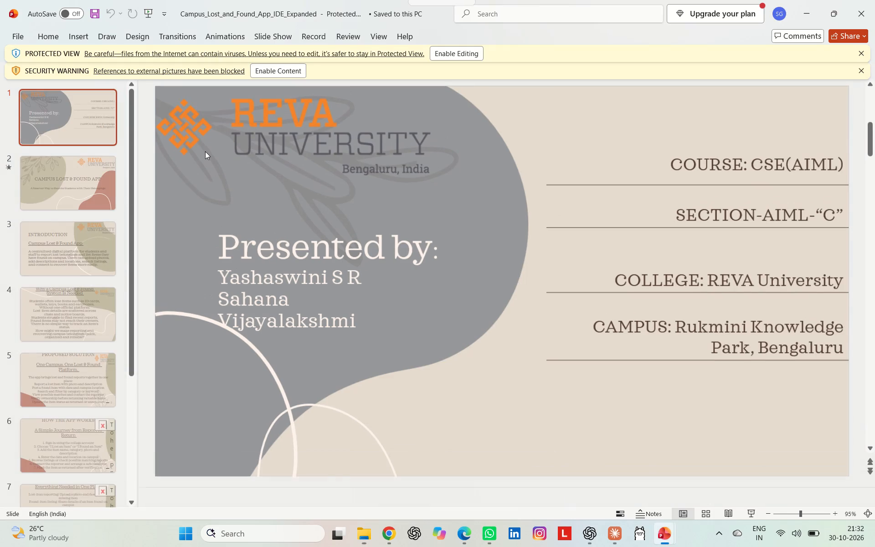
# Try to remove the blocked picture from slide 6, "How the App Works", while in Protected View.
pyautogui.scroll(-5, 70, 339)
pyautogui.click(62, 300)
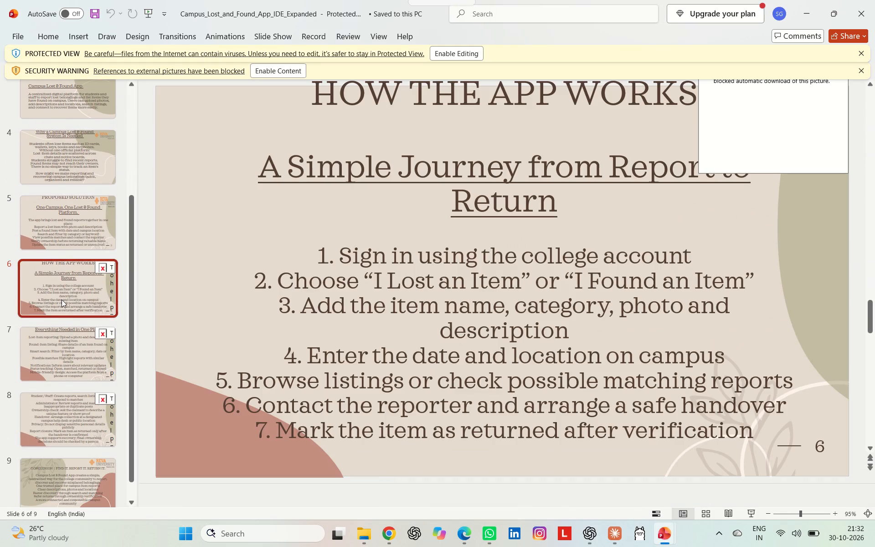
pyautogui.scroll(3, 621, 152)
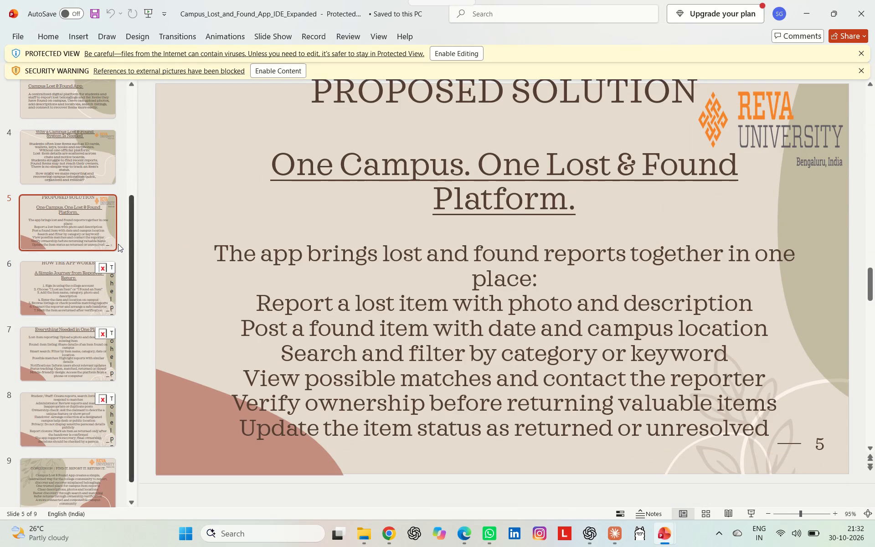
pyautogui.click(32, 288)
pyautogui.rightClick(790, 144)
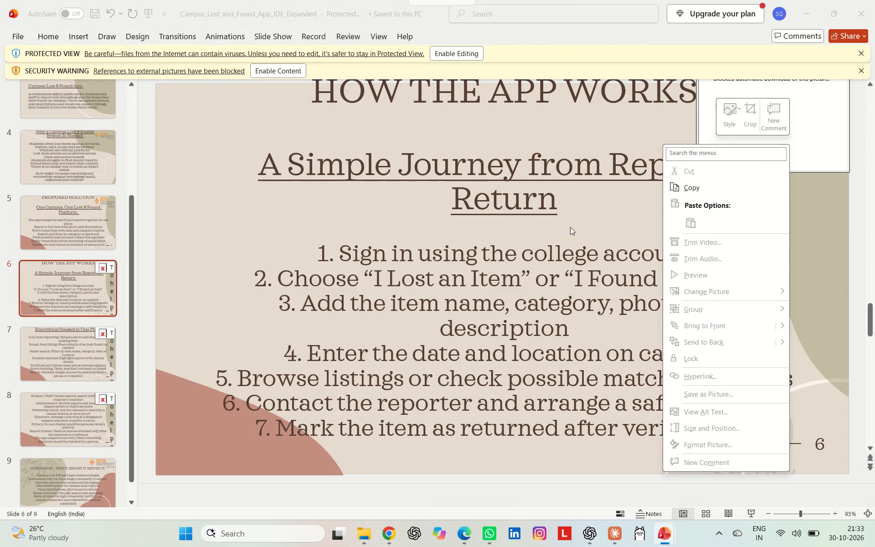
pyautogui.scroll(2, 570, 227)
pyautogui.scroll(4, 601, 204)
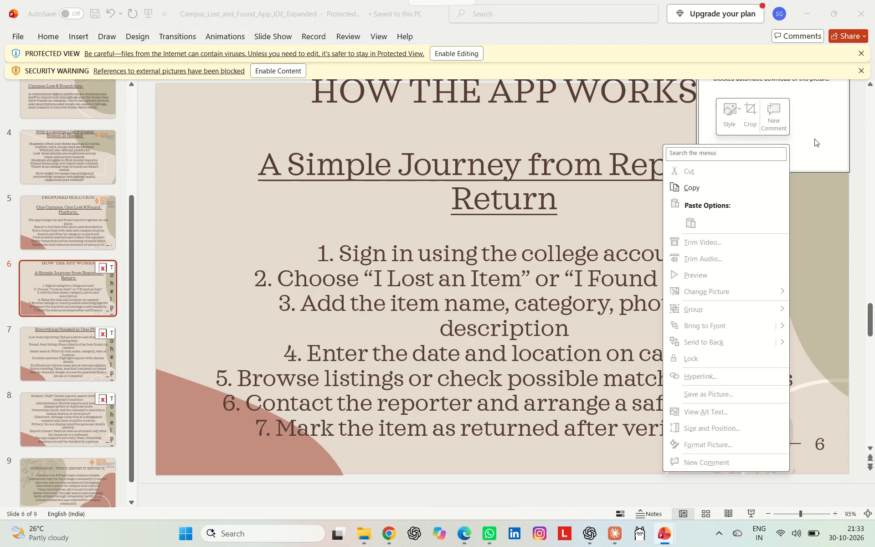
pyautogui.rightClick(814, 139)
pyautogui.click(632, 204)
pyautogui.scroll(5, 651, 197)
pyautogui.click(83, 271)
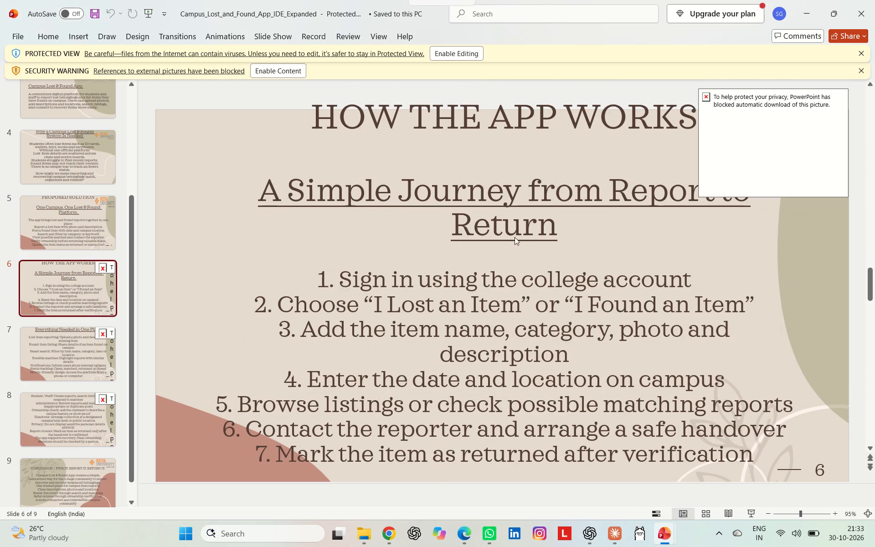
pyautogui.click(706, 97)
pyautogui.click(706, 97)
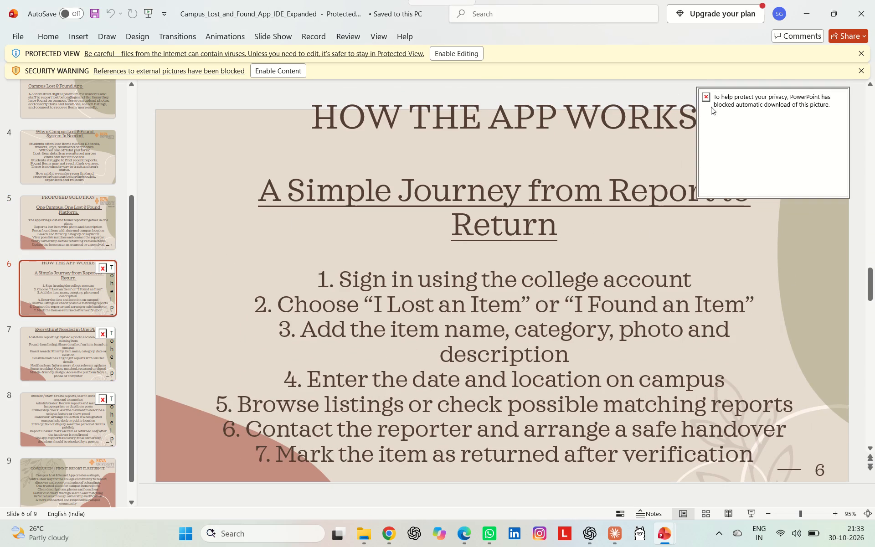
# Enable editing for the presentation and cut the undisplayed picture from slide 6, "How the App Works".
pyautogui.click(468, 54)
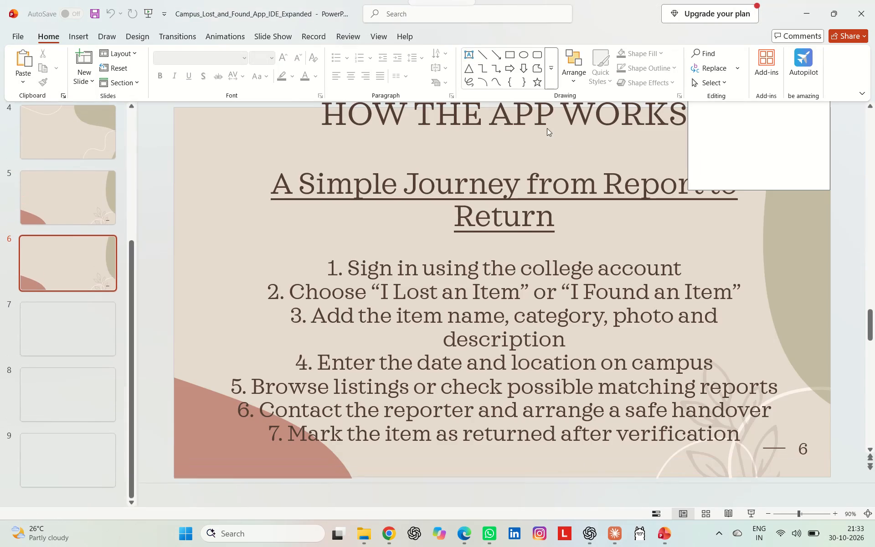
pyautogui.scroll(3, 761, 174)
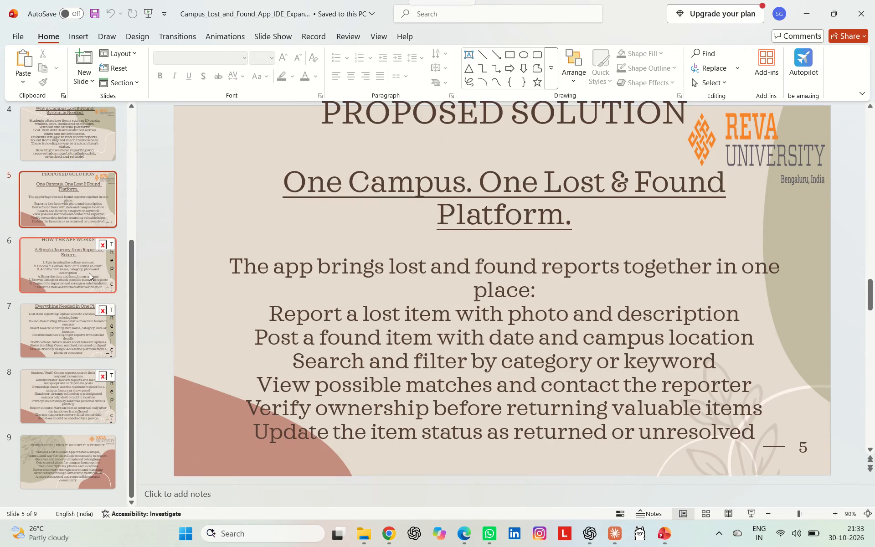
pyautogui.click(89, 273)
pyautogui.rightClick(750, 152)
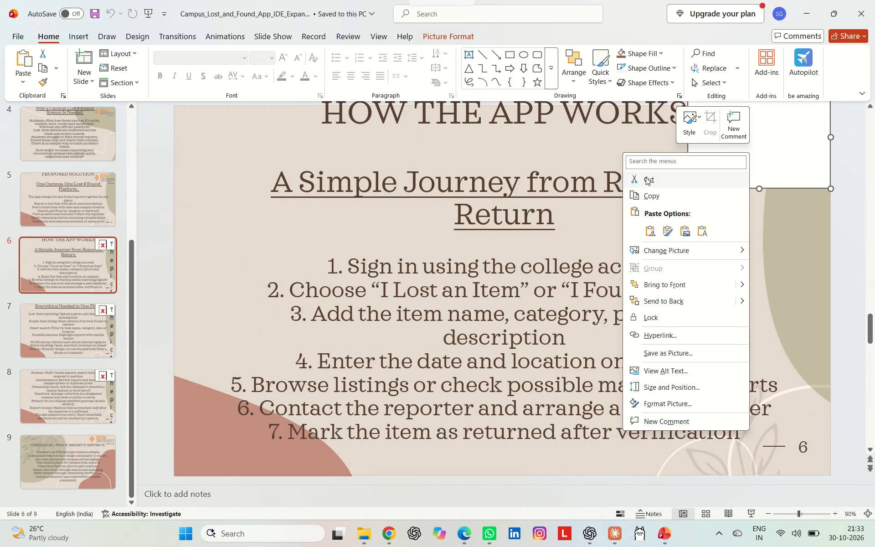
pyautogui.click(646, 177)
# Move slide 6's text block slightly down and to the left so the "How the App Works" heading fits inside the slide.
pyautogui.scroll(2, 647, 177)
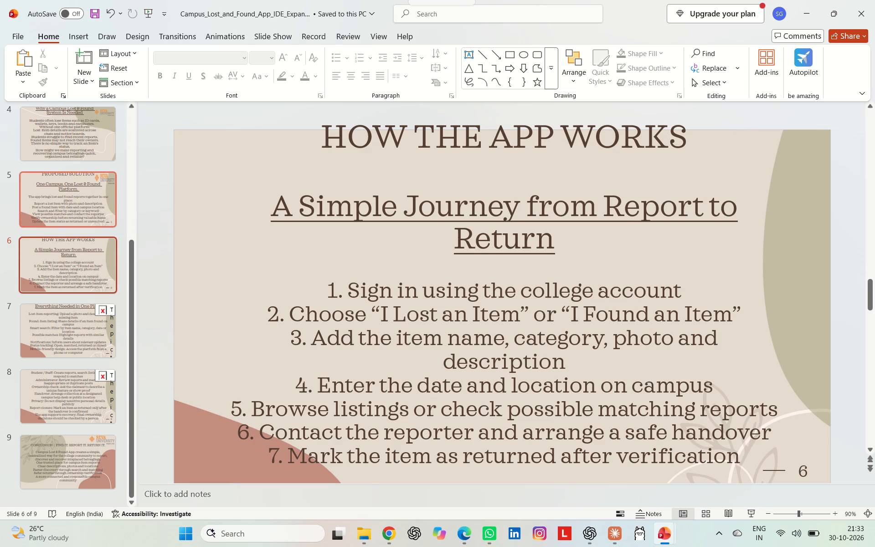
pyautogui.click(456, 320)
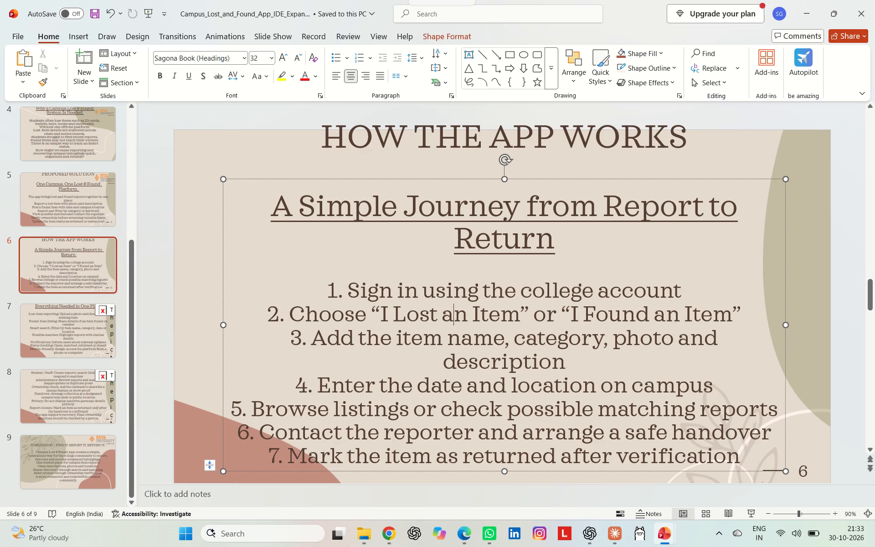
pyautogui.moveTo(512, 472); pyautogui.dragTo(498, 475)
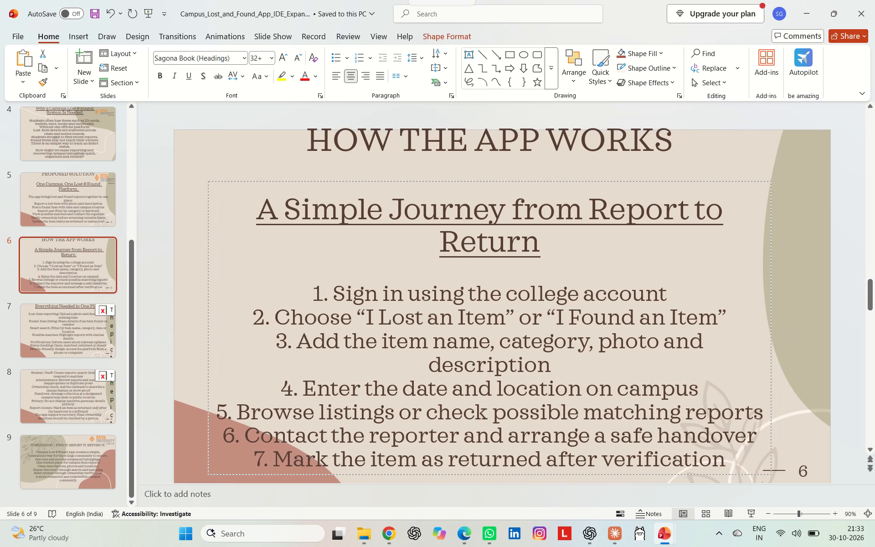
pyautogui.moveTo(498, 475); pyautogui.dragTo(497, 482)
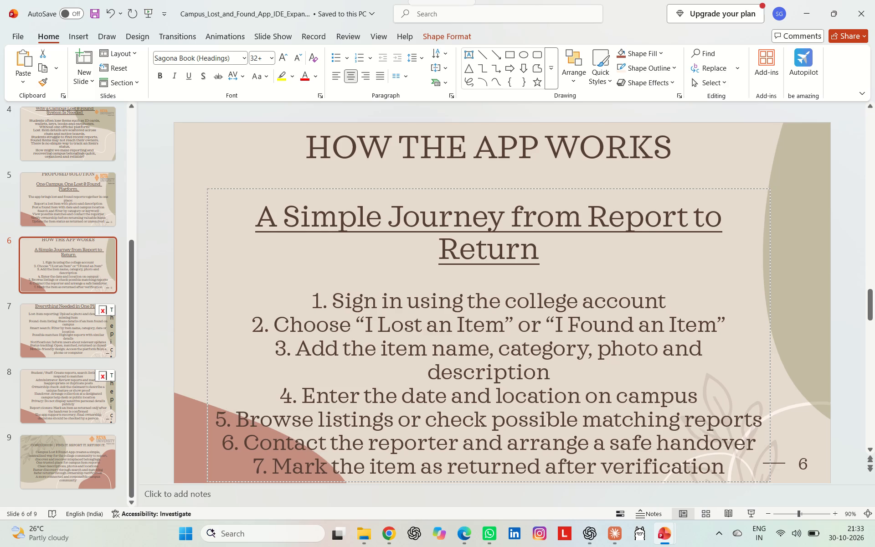
pyautogui.moveTo(497, 482); pyautogui.dragTo(496, 480)
# Cut the undisplayed picture covering the "Everything Needed in One Place" heading on slide 7.
pyautogui.click(97, 407)
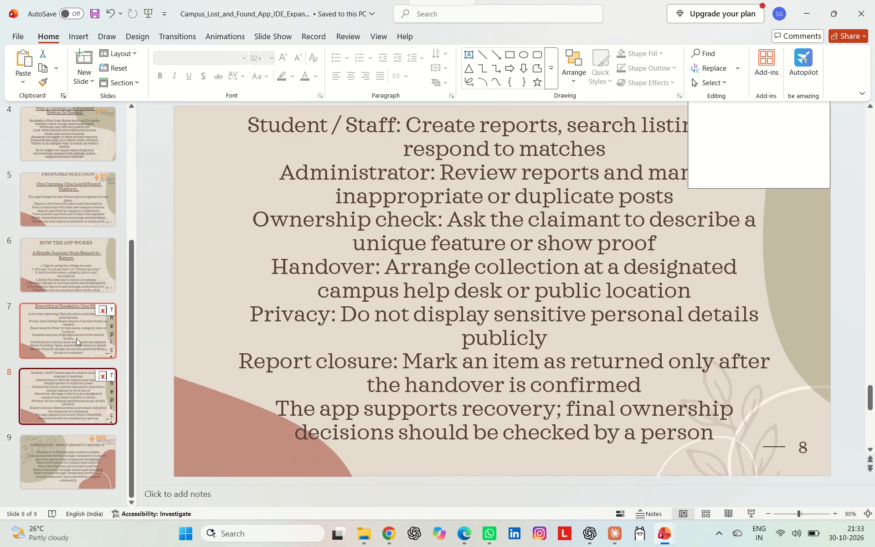
pyautogui.click(75, 343)
pyautogui.scroll(4, 670, 243)
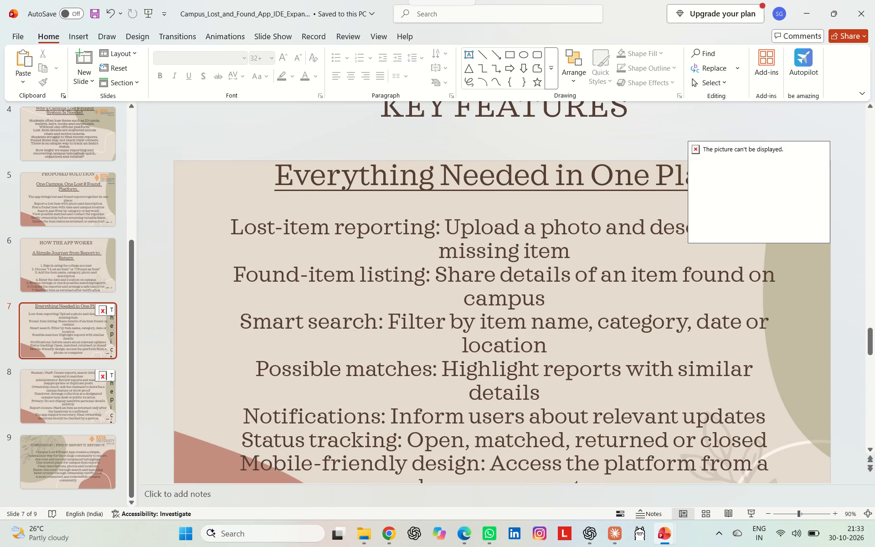
pyautogui.click(695, 151)
pyautogui.click(695, 150)
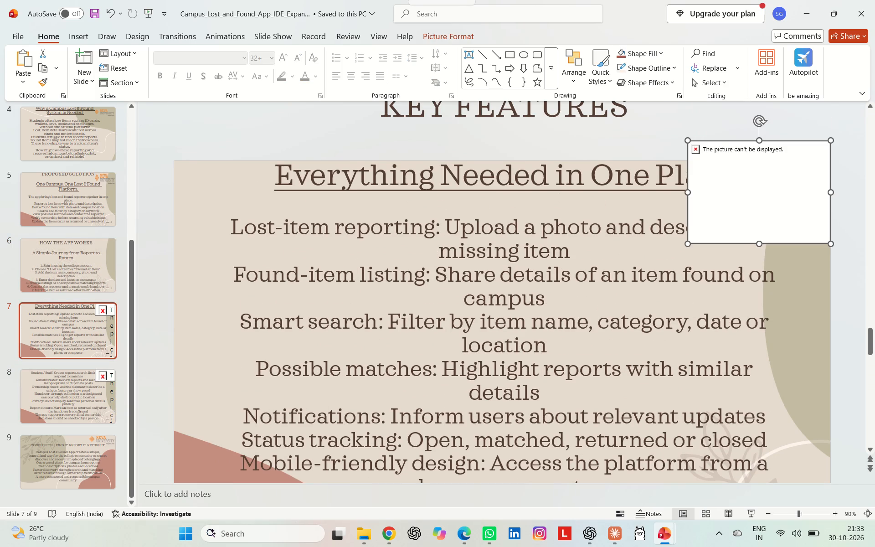
pyautogui.rightClick(715, 181)
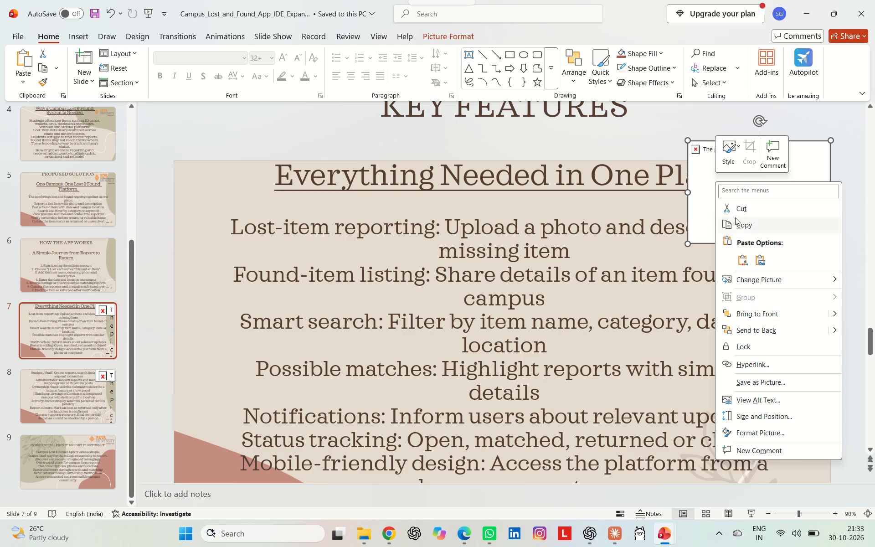
pyautogui.click(735, 212)
# Delete the "KEY FEATURES" heading that lies above the edge of slide 7.
pyautogui.scroll(1, 518, 289)
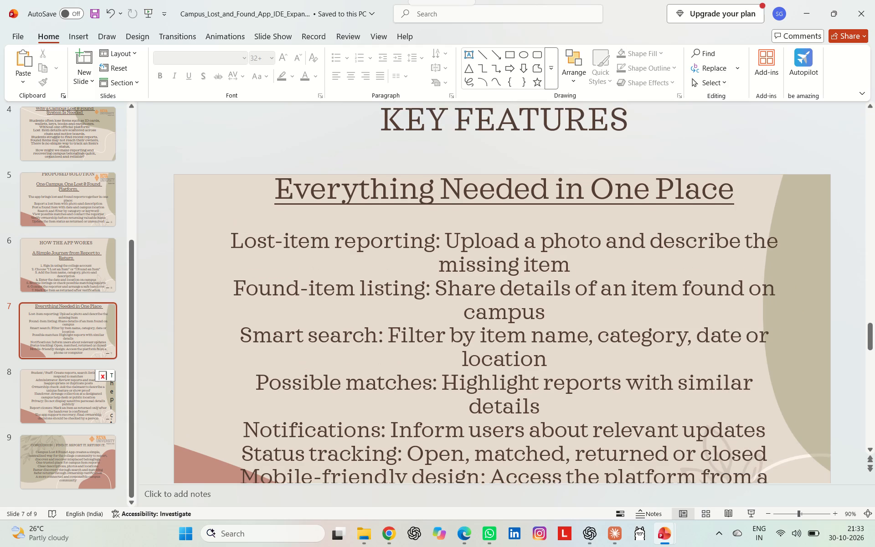
pyautogui.scroll(-3, 518, 289)
pyautogui.scroll(5, 518, 289)
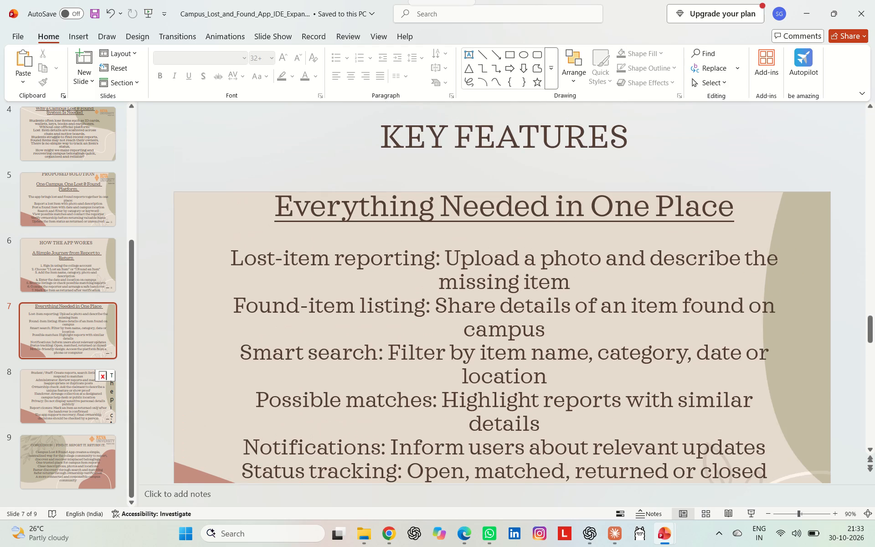
pyautogui.click(649, 138)
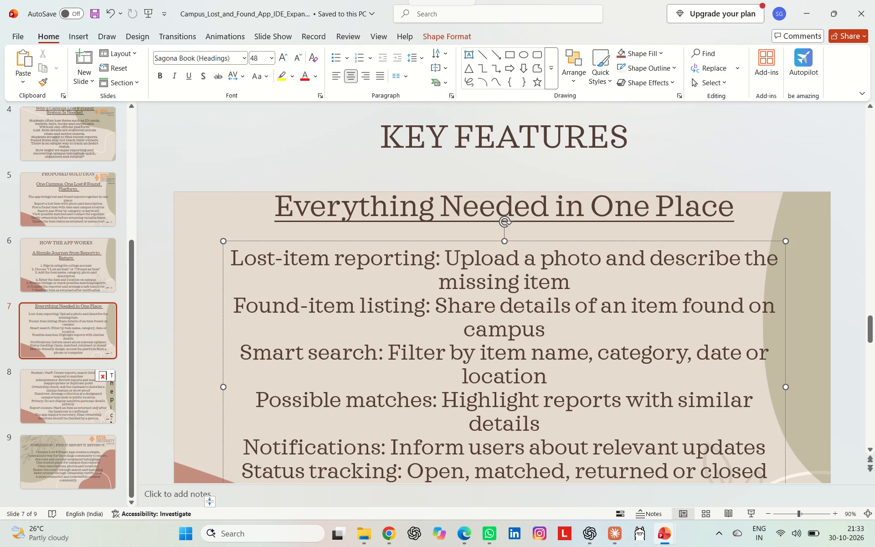
pyautogui.scroll(-6, 637, 147)
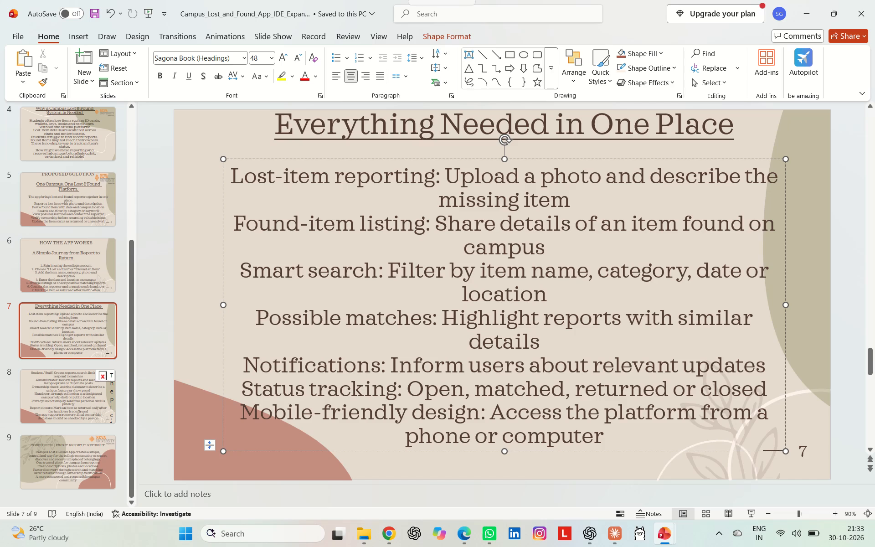
pyautogui.scroll(2, 610, 190)
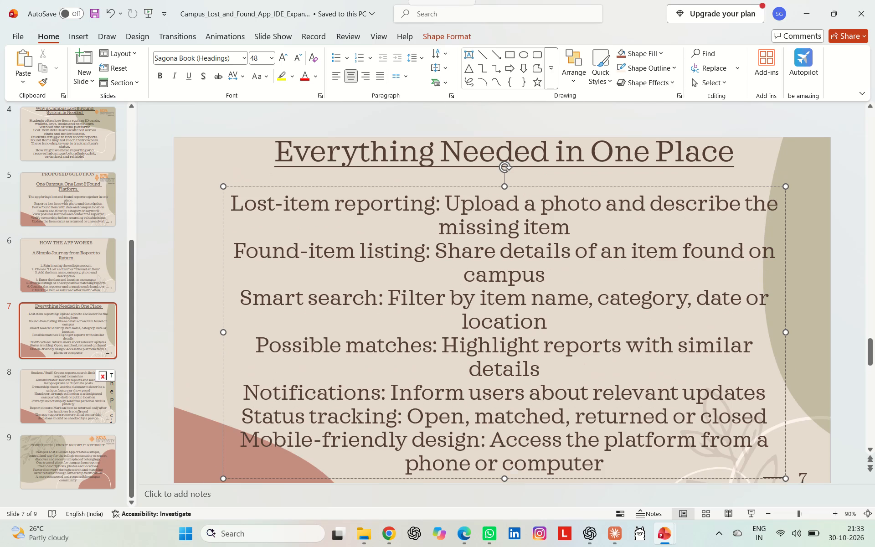
pyautogui.scroll(4, 610, 190)
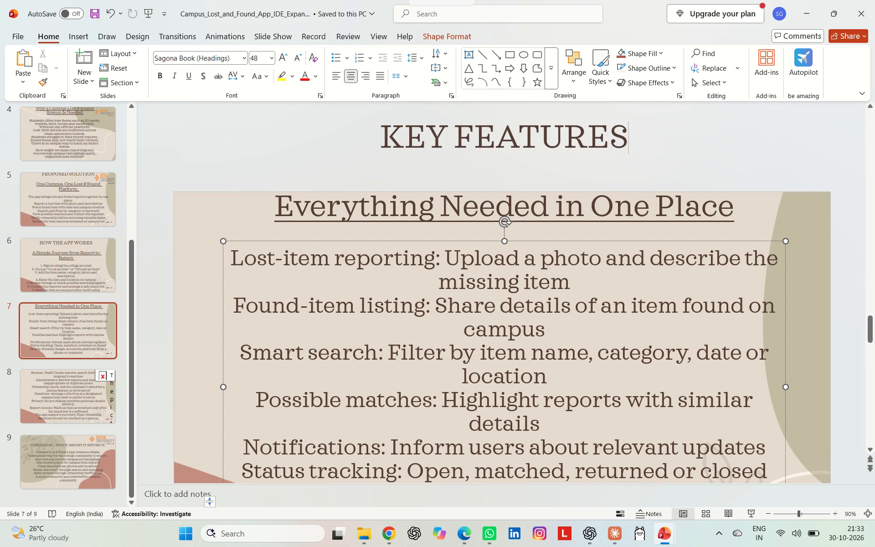
pyautogui.press('BackSpace')
pyautogui.press('BackSpace')
pyautogui.press('BackSpace')
pyautogui.press('BackSpace')
pyautogui.press('BackSpace')
pyautogui.press('BackSpace')
pyautogui.press('BackSpace')
pyautogui.press('BackSpace')
pyautogui.press('BackSpace')
pyautogui.press('BackSpace')
pyautogui.press('BackSpace')
pyautogui.press('BackSpace')
pyautogui.press('BackSpace')
pyautogui.press('BackSpace')
pyautogui.press('BackSpace')
pyautogui.press('BackSpace')
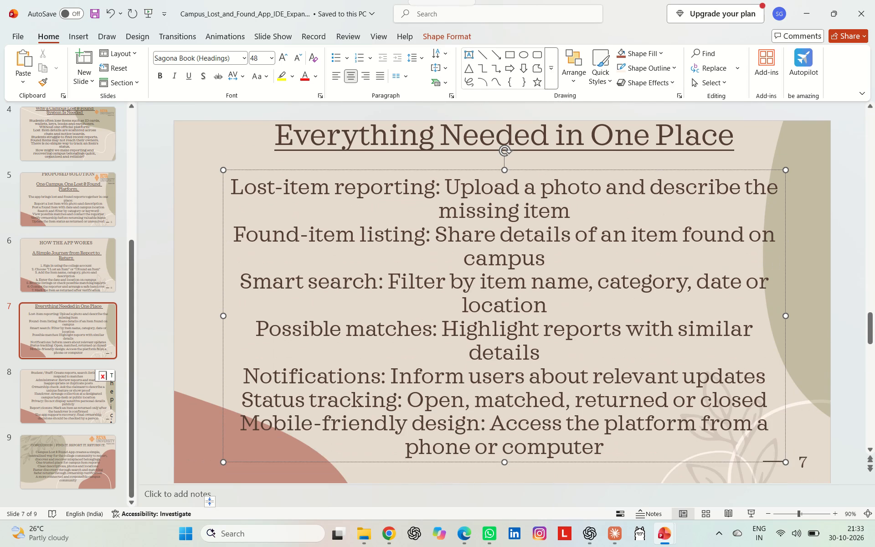
# Cut the undisplayed picture covering the text on slide 8, "Helping Items Reach the Right Owner".
pyautogui.click(59, 413)
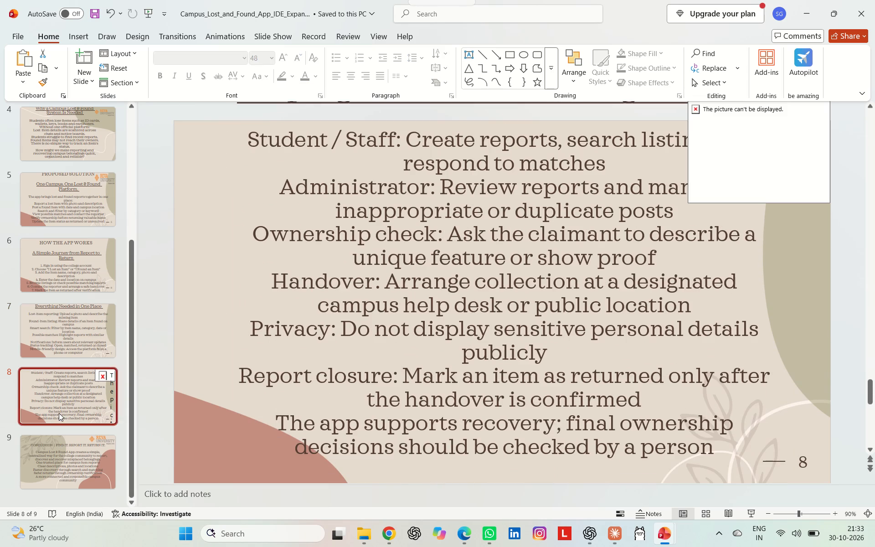
pyautogui.scroll(1, 712, 195)
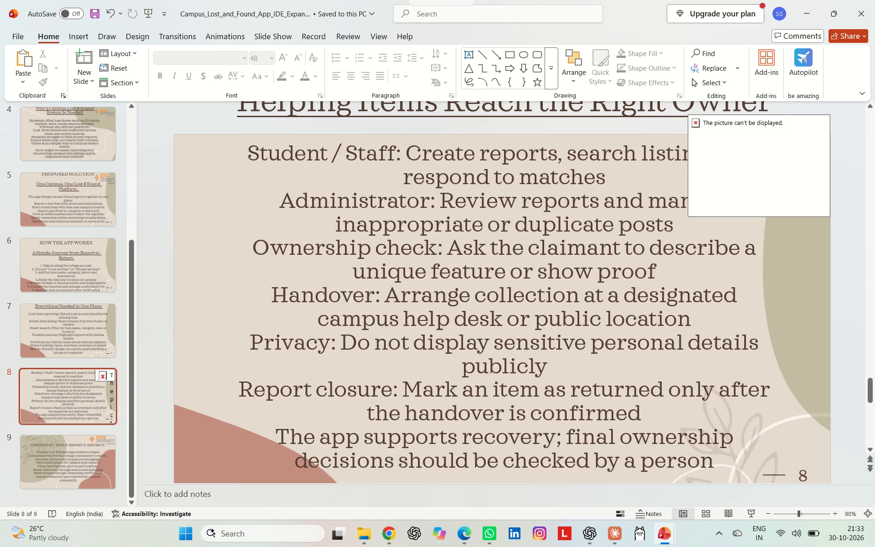
pyautogui.click(697, 124)
pyautogui.rightClick(707, 160)
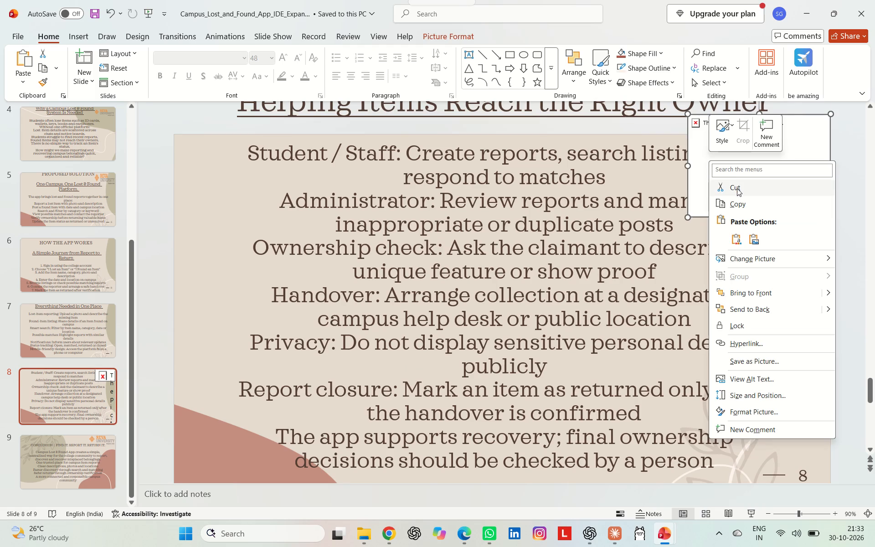
pyautogui.click(737, 188)
# Look over the layout of slides 8, 9 and 7, checking their headings and logos.
pyautogui.scroll(1, 588, 297)
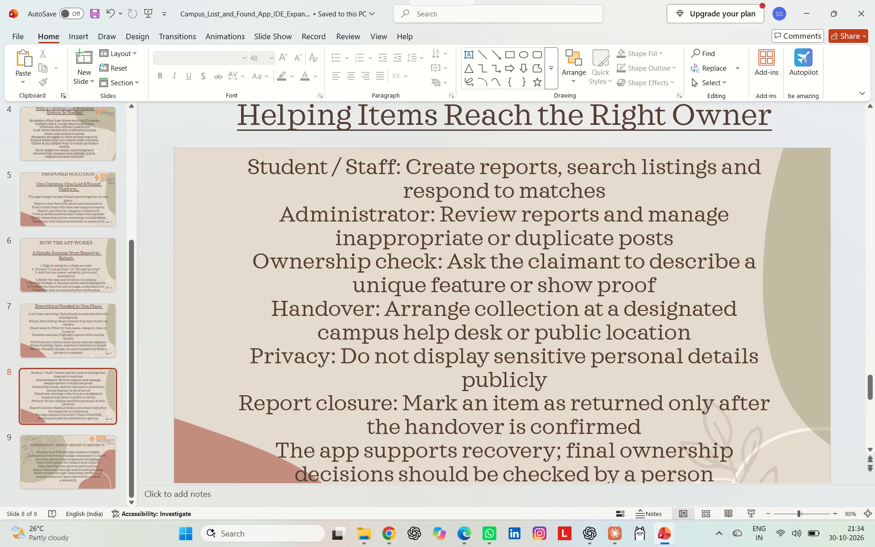
pyautogui.scroll(-2, 588, 297)
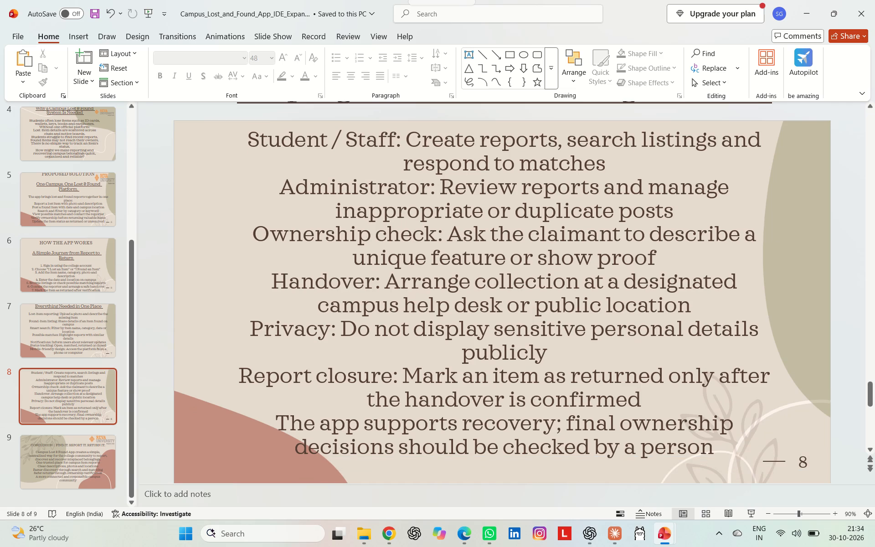
pyautogui.scroll(-6, 72, 430)
pyautogui.click(68, 447)
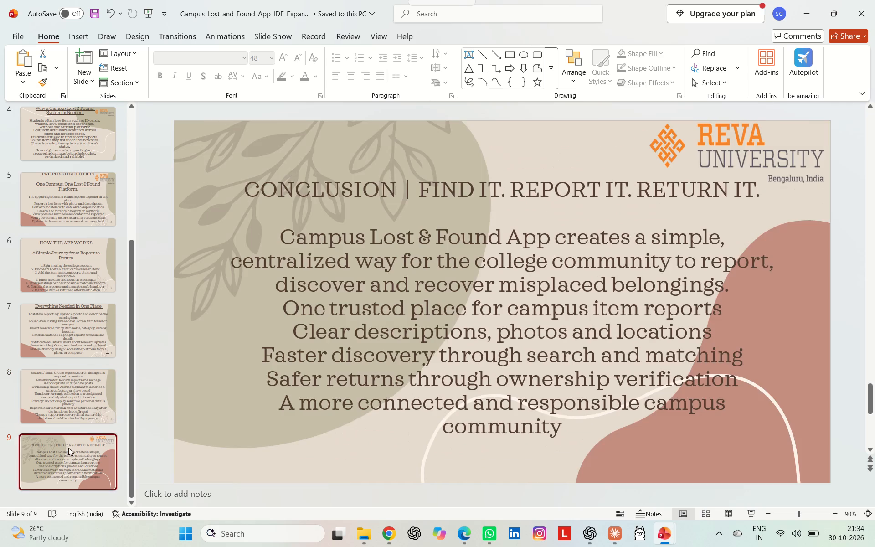
pyautogui.click(90, 386)
pyautogui.click(108, 324)
pyautogui.scroll(-1, 82, 261)
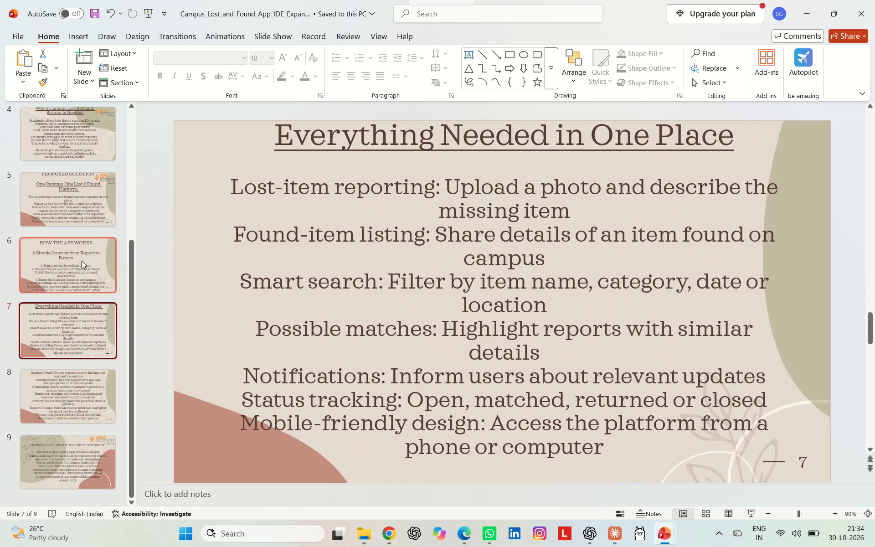
# Copy the REVA University logo from slide 4 and paste it beside the "How the App Works" heading on slide 6.
pyautogui.scroll(7, 82, 261)
pyautogui.click(82, 261)
pyautogui.click(81, 333)
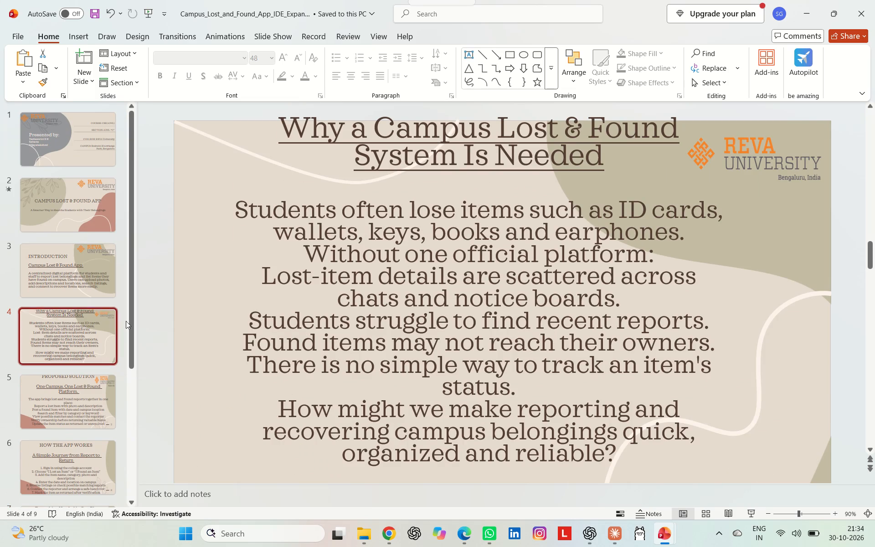
pyautogui.click(787, 161)
pyautogui.rightClick(763, 174)
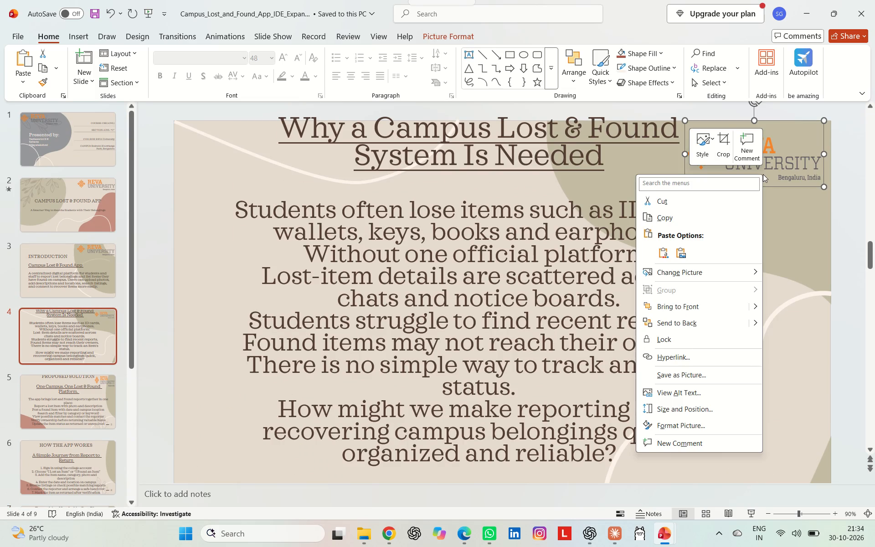
pyautogui.click(690, 220)
pyautogui.click(72, 401)
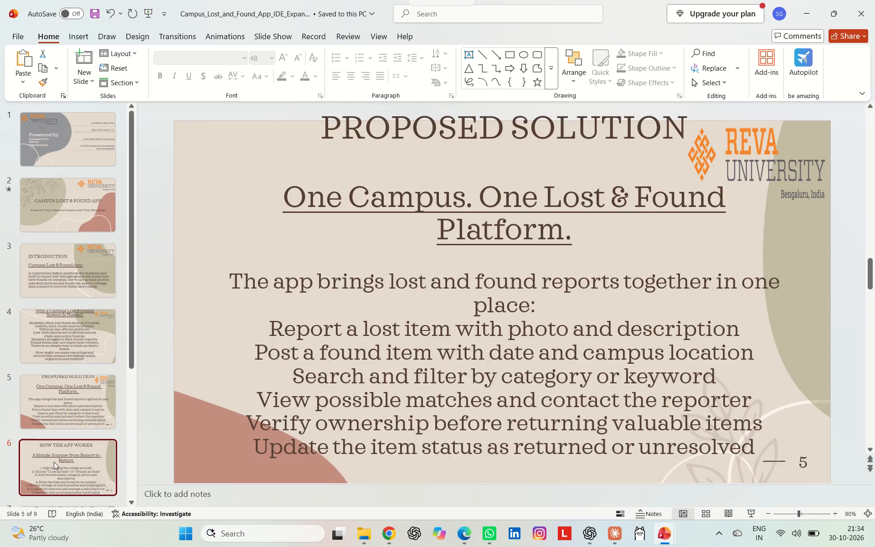
pyautogui.click(54, 462)
pyautogui.click(748, 144)
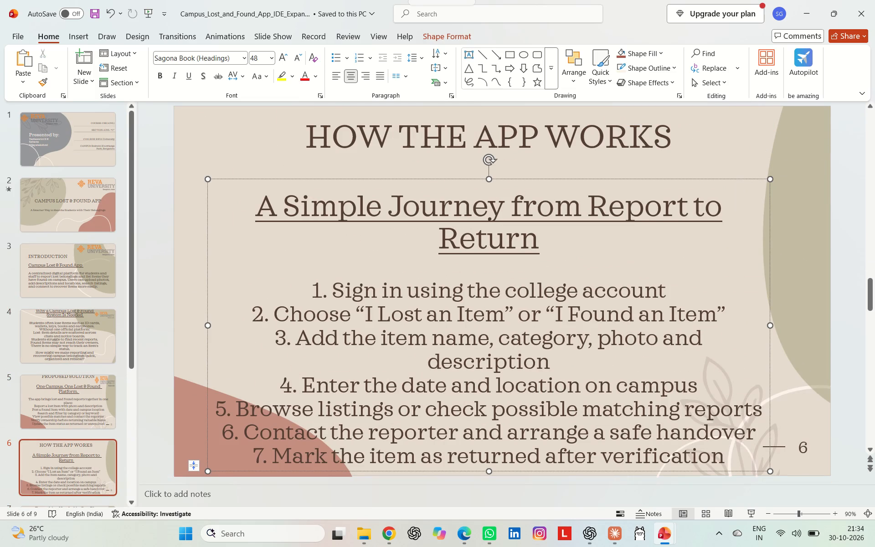
pyautogui.hotkey('ctrl', 'v')
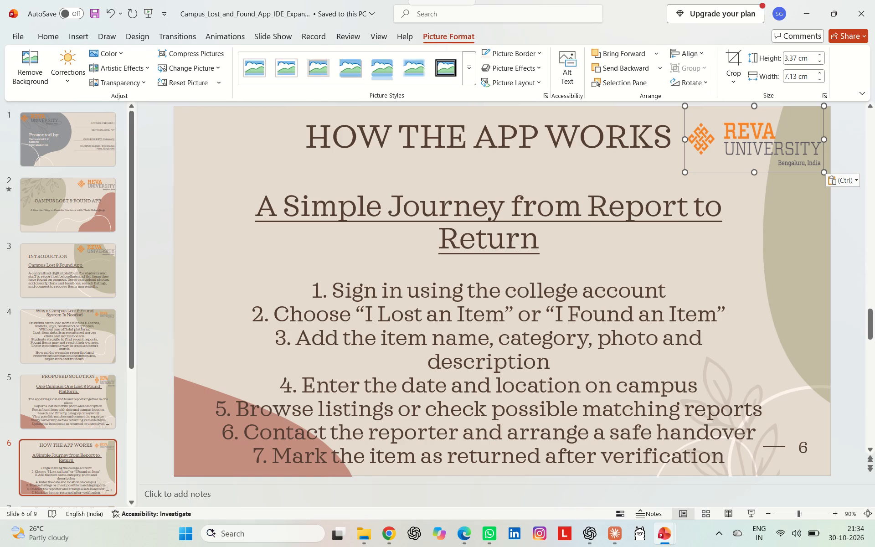
pyautogui.click(750, 211)
# Move slide 7's "Everything Needed in One Place" text block slightly to the left to make room for a logo.
pyautogui.scroll(-4, 85, 379)
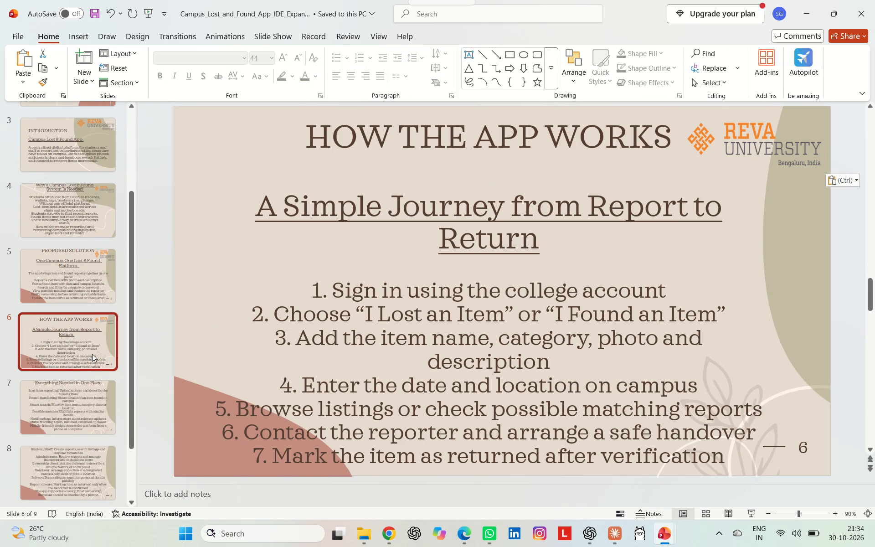
pyautogui.scroll(-2, 89, 396)
pyautogui.click(87, 350)
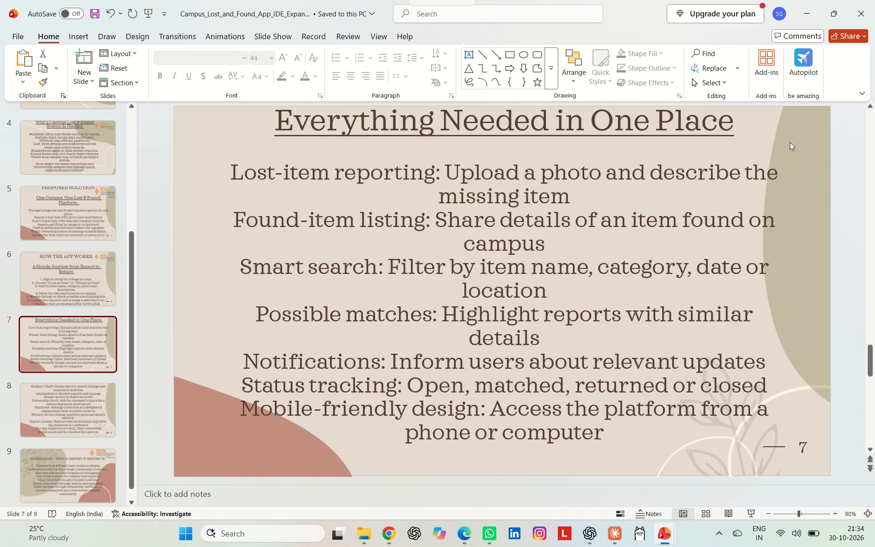
pyautogui.scroll(1, 782, 138)
pyautogui.click(618, 258)
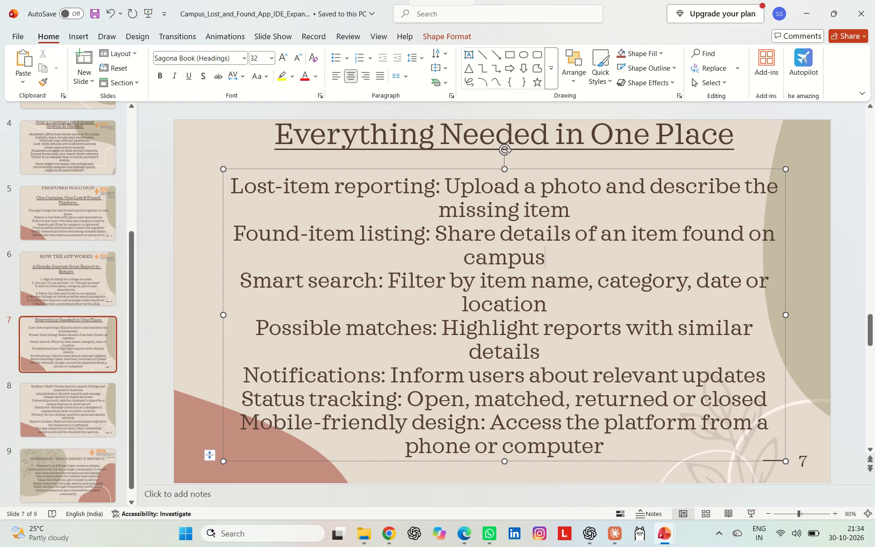
pyautogui.moveTo(530, 460); pyautogui.dragTo(503, 458)
pyautogui.click(801, 277)
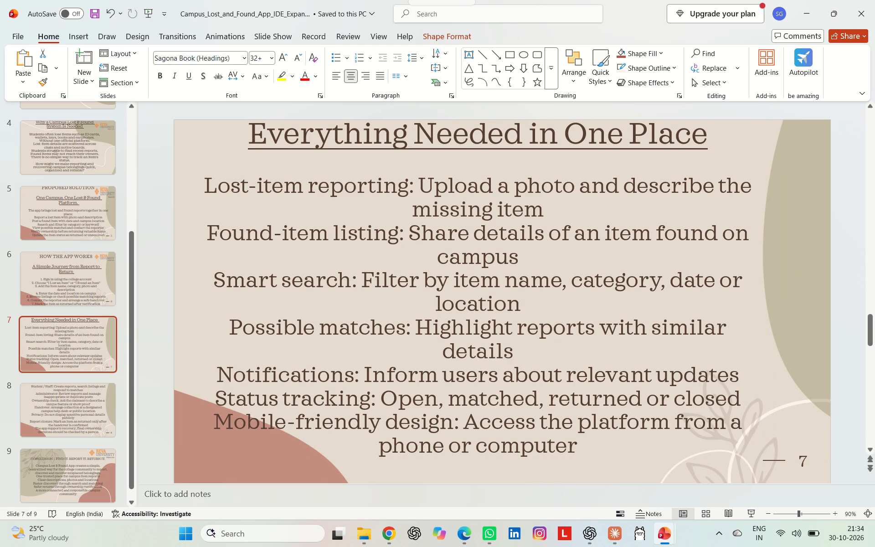
# Paste the copied REVA University logo into the upper right corner of slide 7.
pyautogui.click(753, 183)
pyautogui.hotkey('ctrl', 'v')
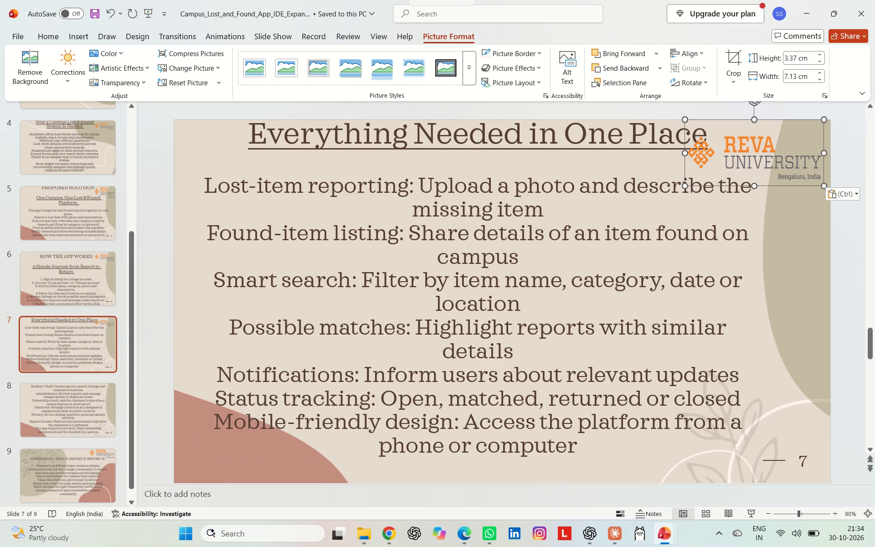
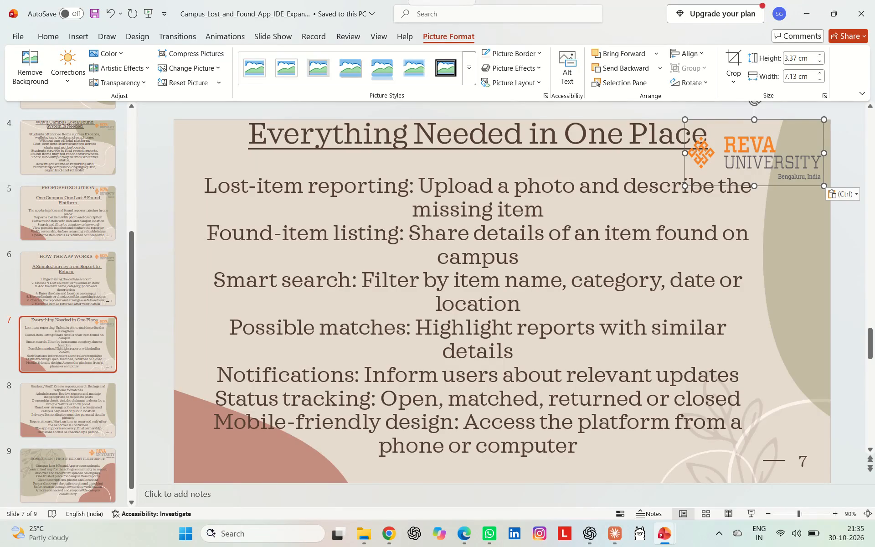
# Move slide 7's "Everything Needed in One Place" text block left and slightly down so the heading clears the REVA University logo.
pyautogui.click(531, 269)
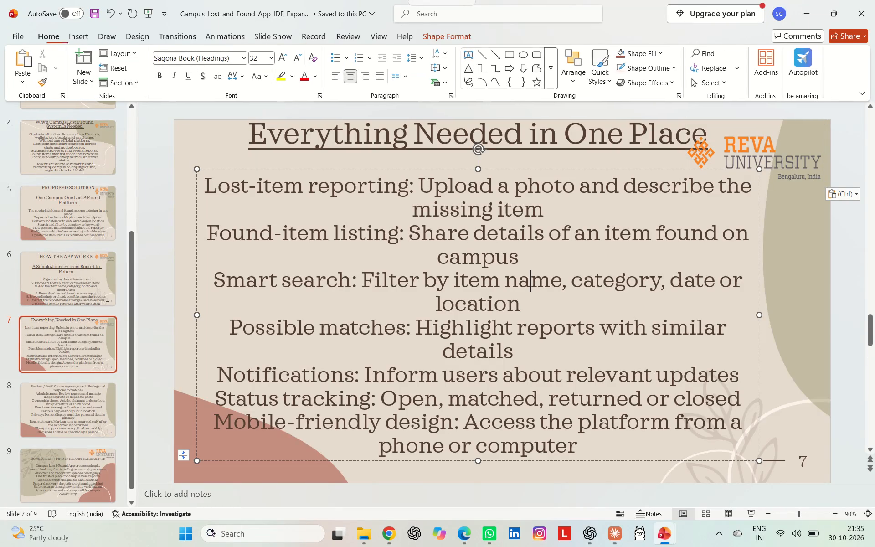
pyautogui.moveTo(685, 462); pyautogui.dragTo(673, 460)
pyautogui.moveTo(691, 458); pyautogui.dragTo(677, 463)
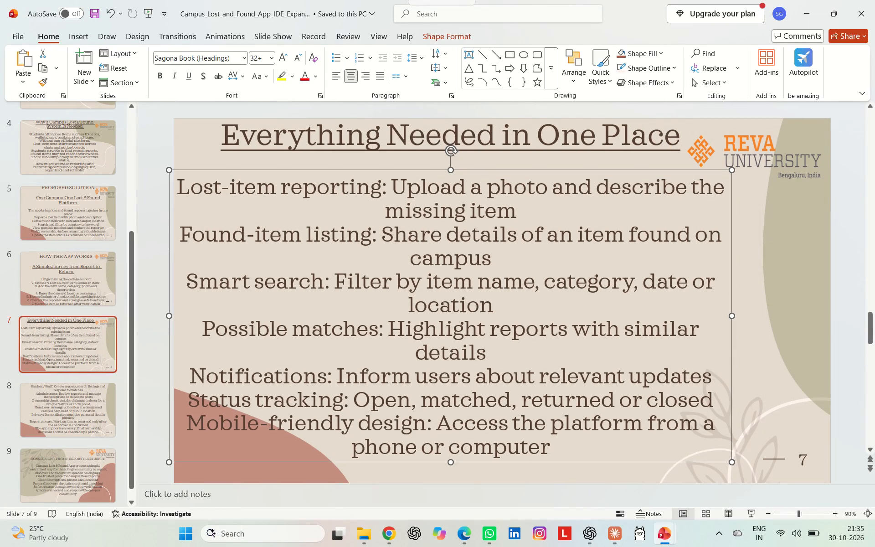
pyautogui.click(682, 457)
pyautogui.moveTo(692, 463); pyautogui.dragTo(694, 471)
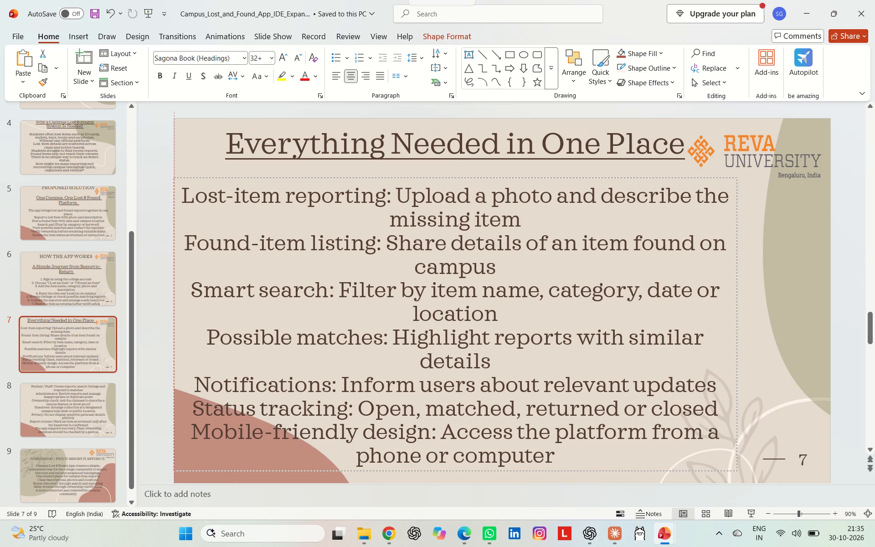
pyautogui.moveTo(694, 471); pyautogui.dragTo(692, 474)
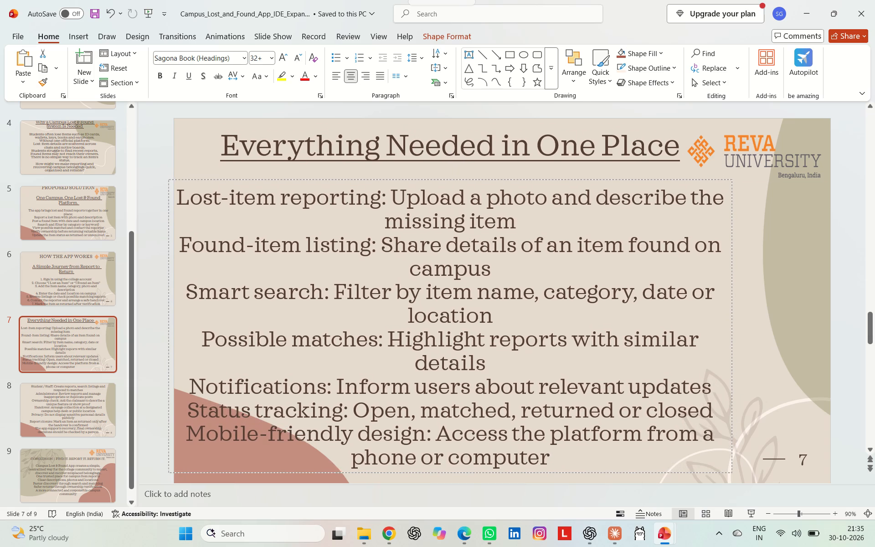
pyautogui.moveTo(692, 474); pyautogui.dragTo(690, 479)
pyautogui.click(782, 415)
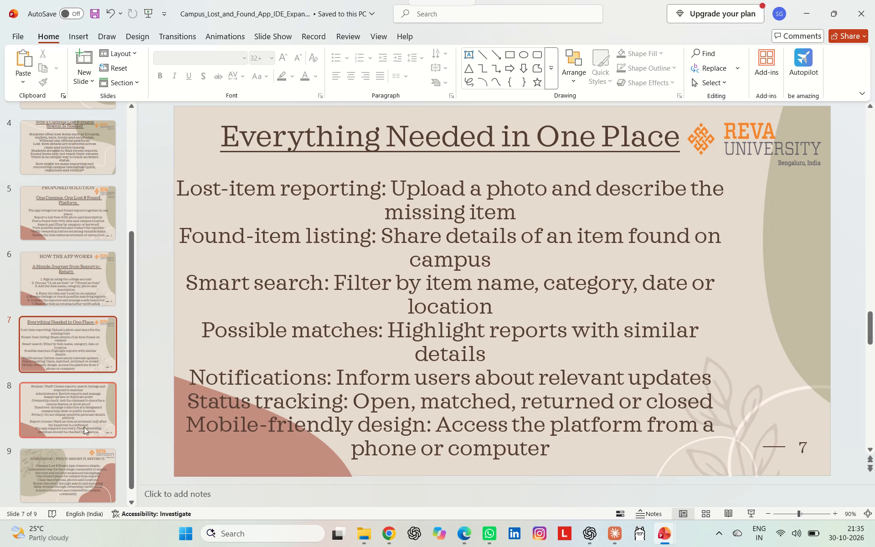
# Delete the underlined subheading "Helping Items Reach the Right Owner" from slide 8.
pyautogui.click(90, 413)
pyautogui.scroll(2, 617, 306)
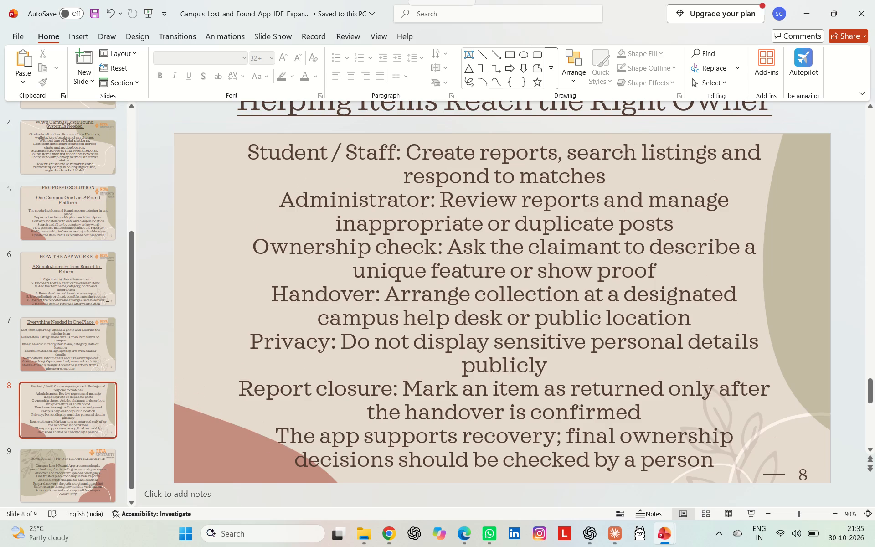
pyautogui.scroll(11, 595, 298)
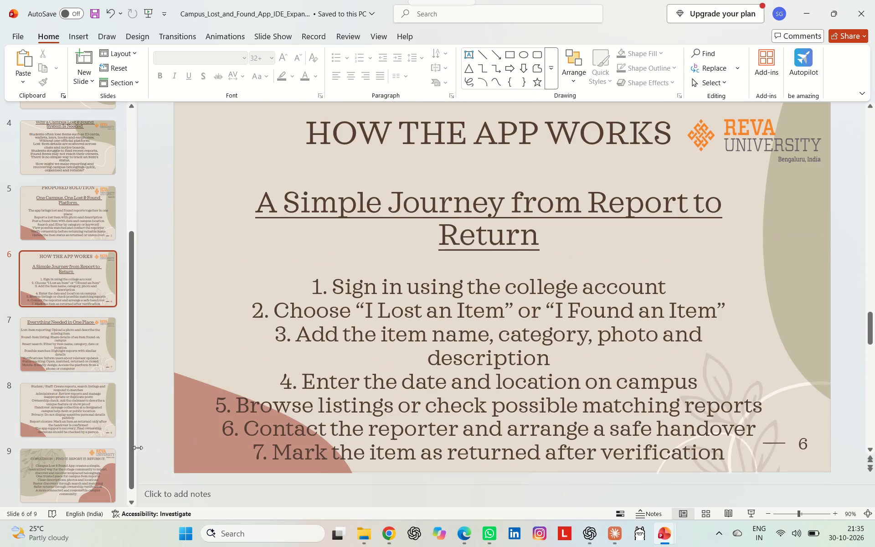
pyautogui.click(80, 412)
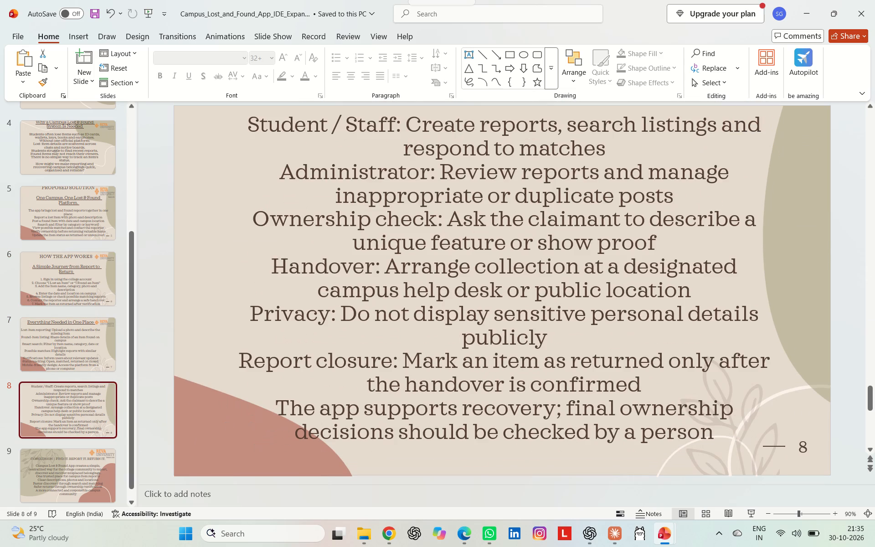
pyautogui.scroll(12, 459, 355)
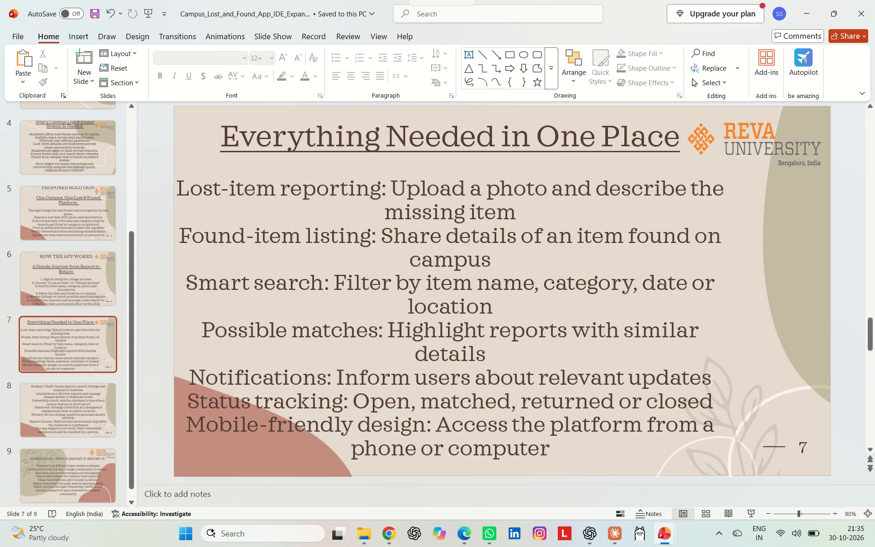
pyautogui.click(80, 405)
pyautogui.scroll(4, 371, 245)
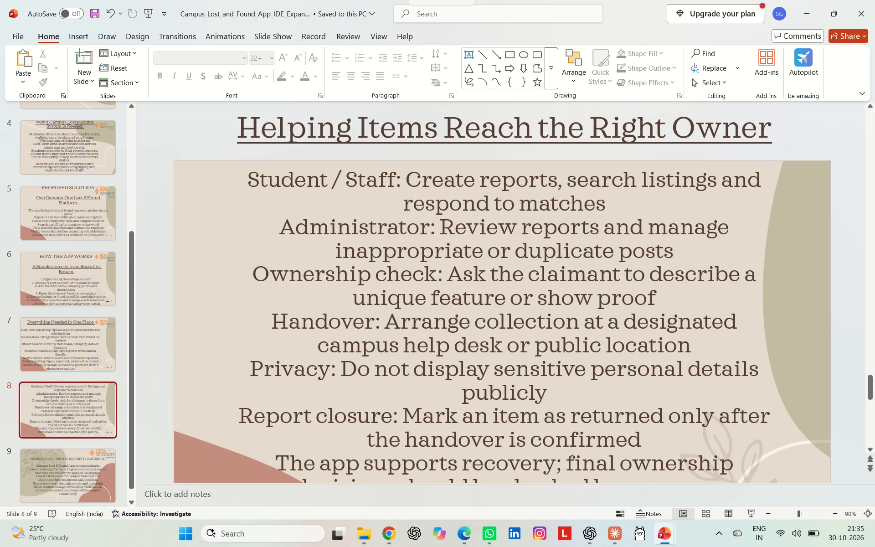
pyautogui.click(783, 134)
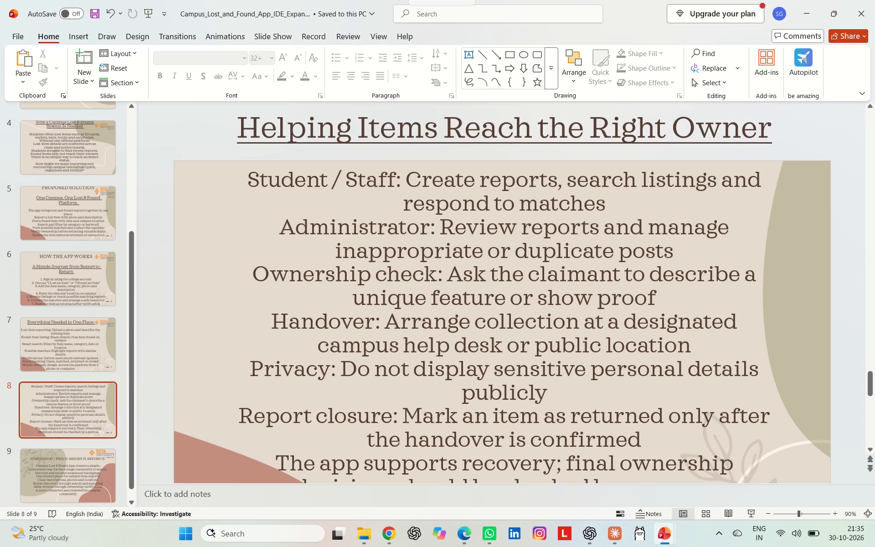
pyautogui.click(770, 131)
pyautogui.press('BackSpace')
pyautogui.press('BackSpace')
pyautogui.press('BackSpace')
pyautogui.press('BackSpace')
pyautogui.press('BackSpace')
pyautogui.press('BackSpace')
pyautogui.press('BackSpace')
pyautogui.press('BackSpace')
pyautogui.press('BackSpace')
pyautogui.press('BackSpace')
pyautogui.press('BackSpace')
pyautogui.press('BackSpace')
pyautogui.press('BackSpace')
pyautogui.press('BackSpace')
pyautogui.press('BackSpace')
pyautogui.press('BackSpace')
pyautogui.press('BackSpace')
pyautogui.press('BackSpace')
pyautogui.press('BackSpace')
pyautogui.press('BackSpace')
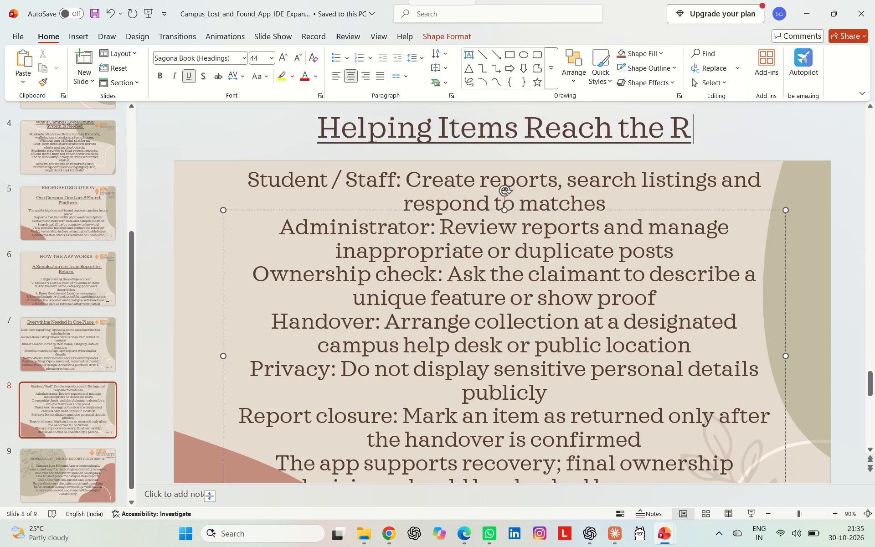
pyautogui.press('BackSpace')
pyautogui.press('BackSpace')
pyautogui.press('BackSpace')
pyautogui.press('BackSpace')
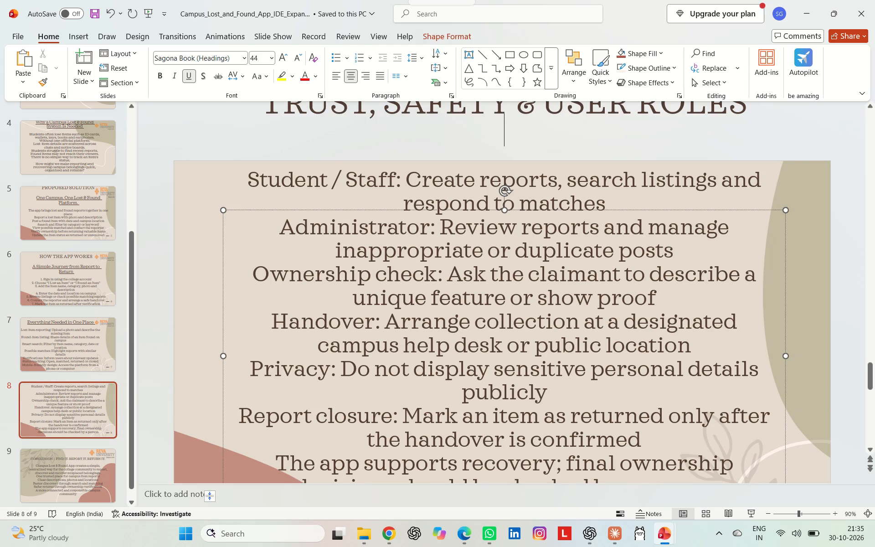
# Remove the blank line between slide 8's "TRUST, SAFETY & USER ROLES" heading and the "Student / Staff" line, keeping the heading text complete.
pyautogui.scroll(1, 712, 156)
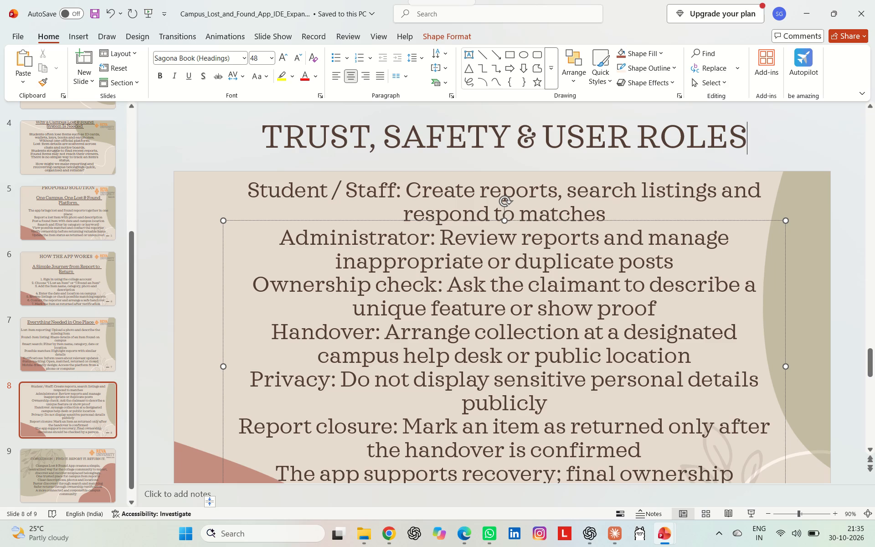
pyautogui.click(294, 170)
pyautogui.press('BackSpace')
pyautogui.press('BackSpace')
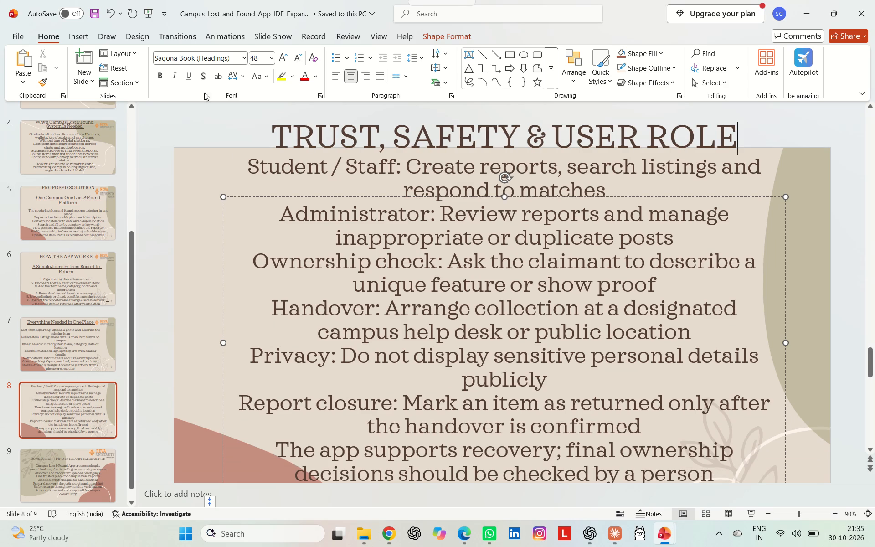
pyautogui.click(108, 15)
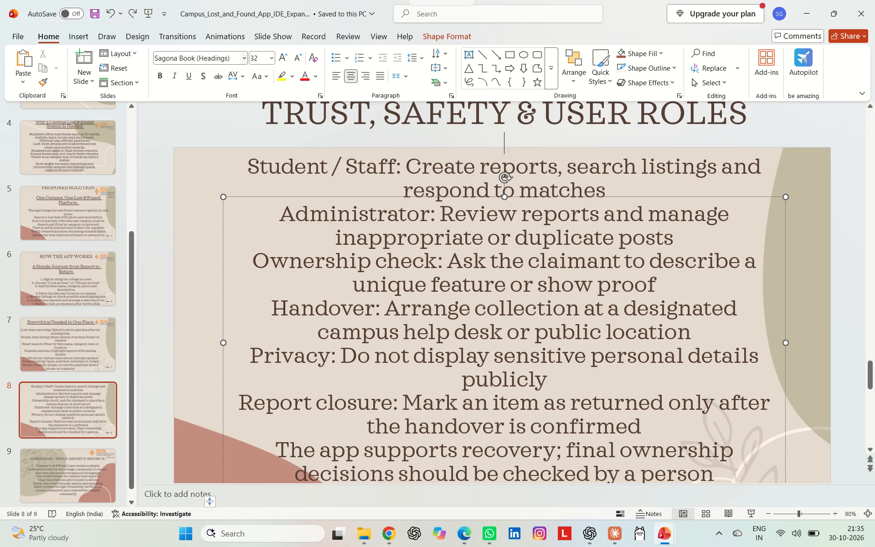
pyautogui.press('BackSpace')
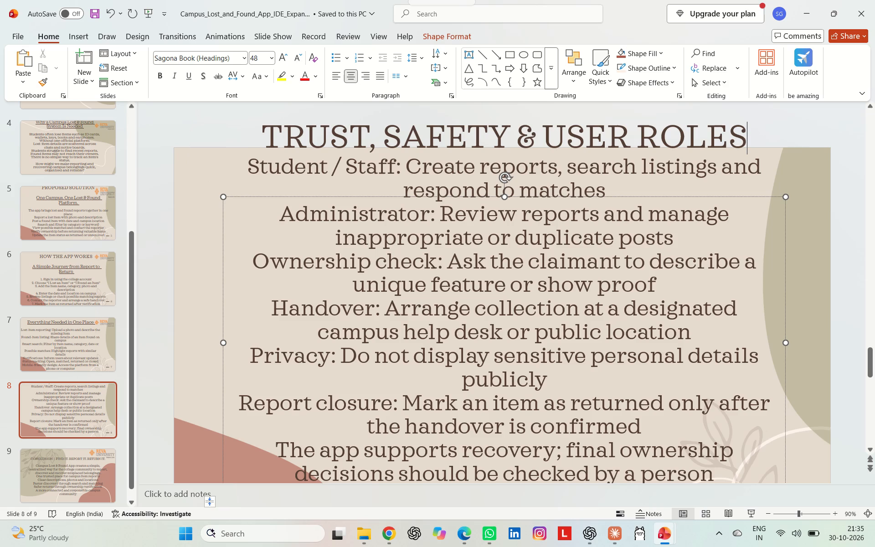
# Move slide 8's text block left and down so the heading sits within the slide, leaving room for a logo.
pyautogui.scroll(-2, 396, 248)
pyautogui.click(381, 258)
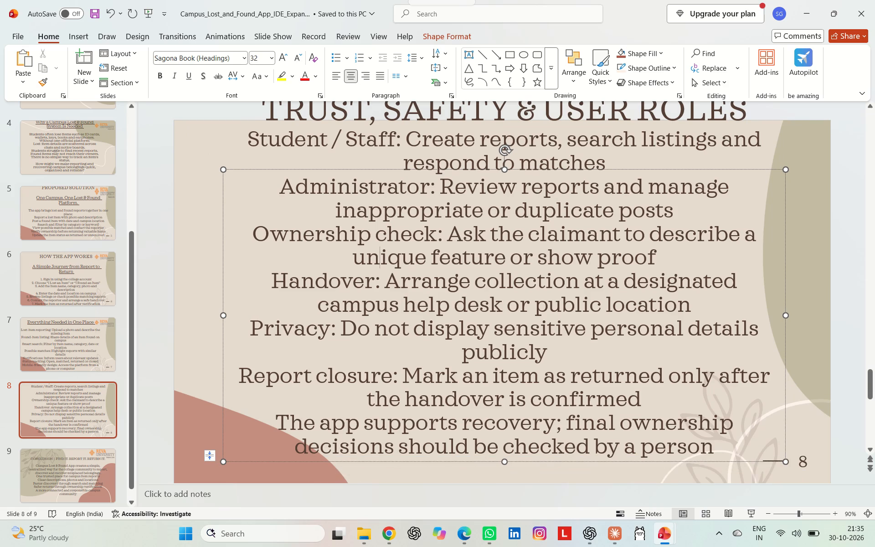
pyautogui.moveTo(522, 462); pyautogui.dragTo(496, 484)
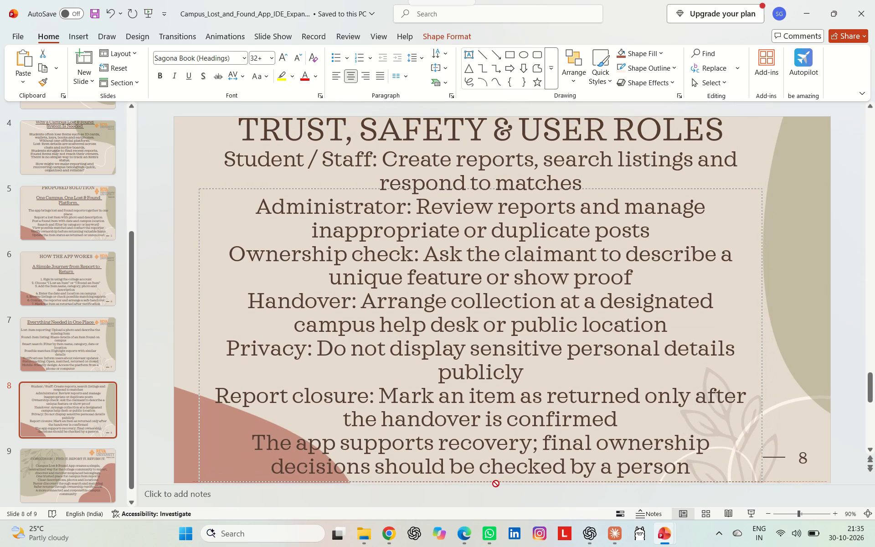
pyautogui.moveTo(496, 484); pyautogui.dragTo(473, 479)
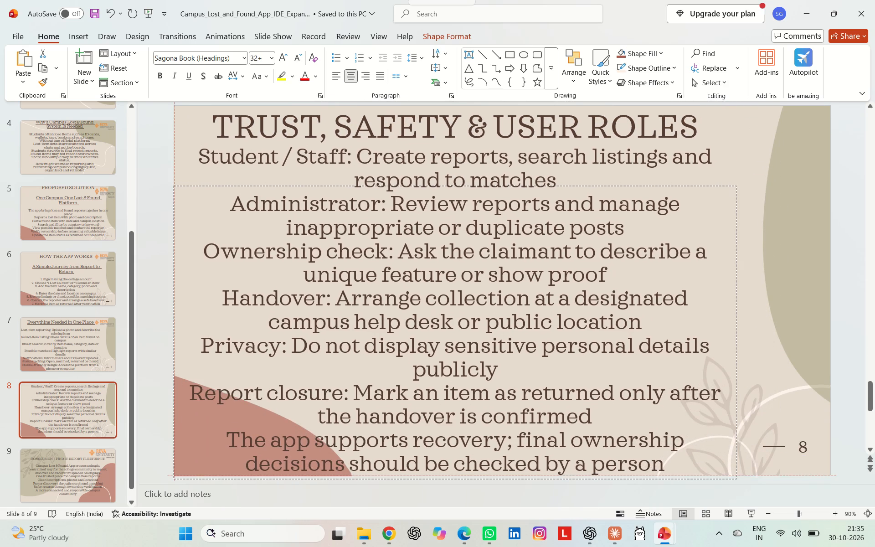
pyautogui.moveTo(473, 479); pyautogui.dragTo(467, 482)
pyautogui.click(804, 279)
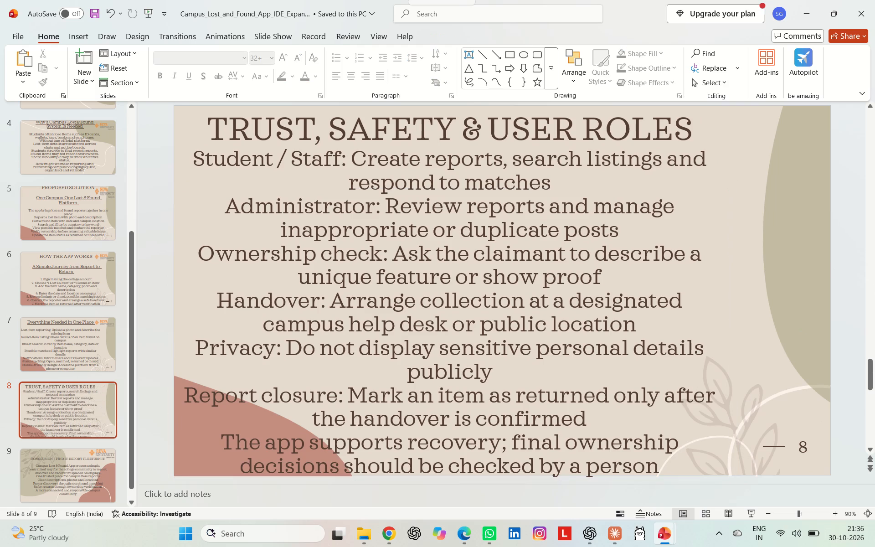
# Underline the "TRUST, SAFETY & USER ROLES" heading on slide 8.
pyautogui.click(264, 127)
pyautogui.click(207, 126)
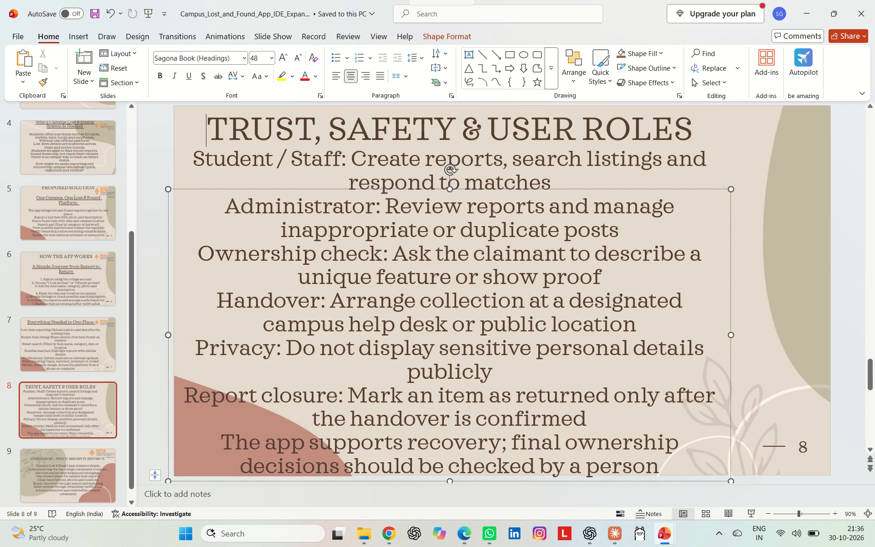
pyautogui.moveTo(206, 127); pyautogui.dragTo(653, 119)
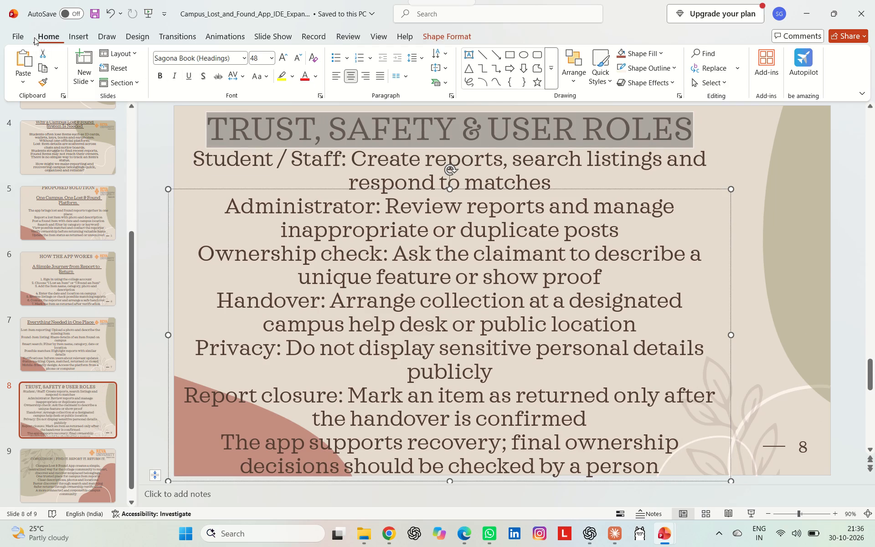
pyautogui.click(190, 72)
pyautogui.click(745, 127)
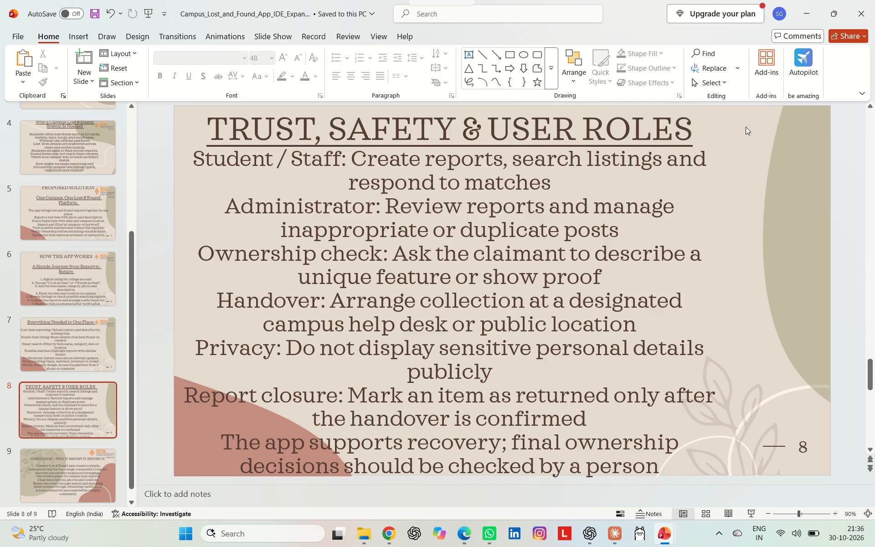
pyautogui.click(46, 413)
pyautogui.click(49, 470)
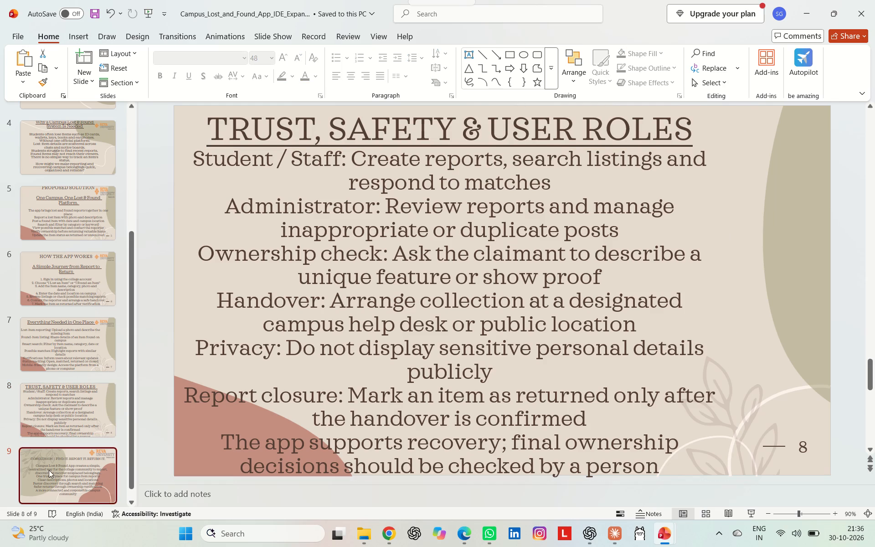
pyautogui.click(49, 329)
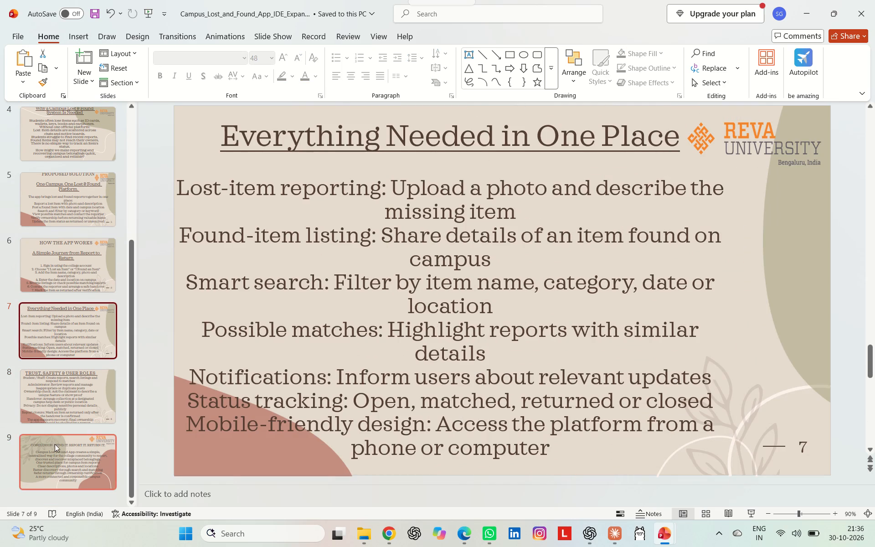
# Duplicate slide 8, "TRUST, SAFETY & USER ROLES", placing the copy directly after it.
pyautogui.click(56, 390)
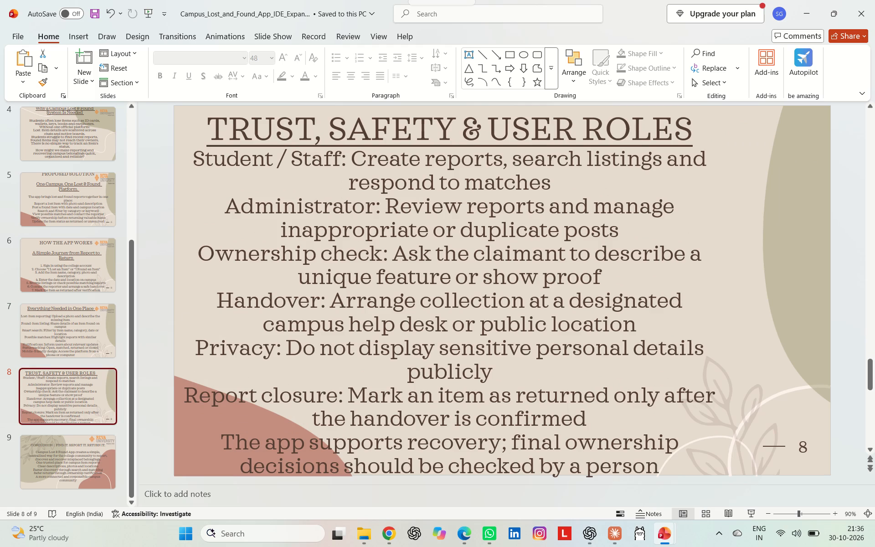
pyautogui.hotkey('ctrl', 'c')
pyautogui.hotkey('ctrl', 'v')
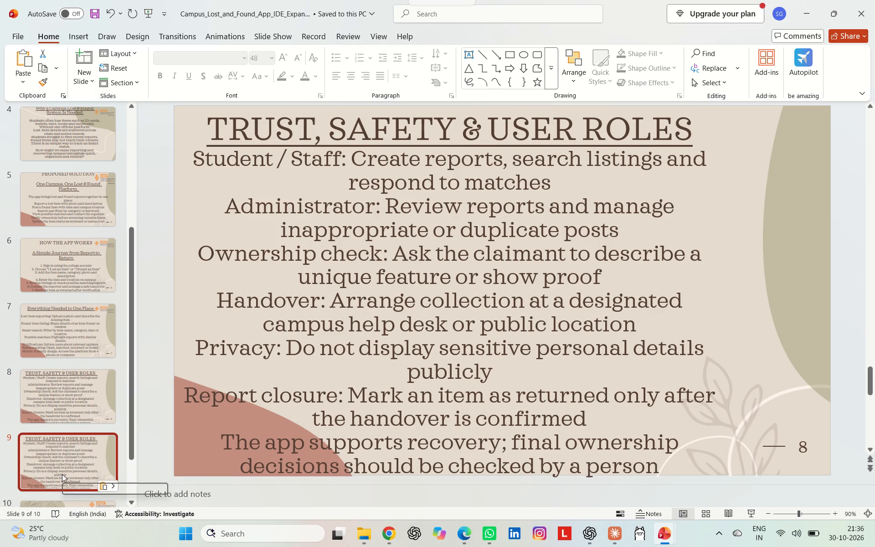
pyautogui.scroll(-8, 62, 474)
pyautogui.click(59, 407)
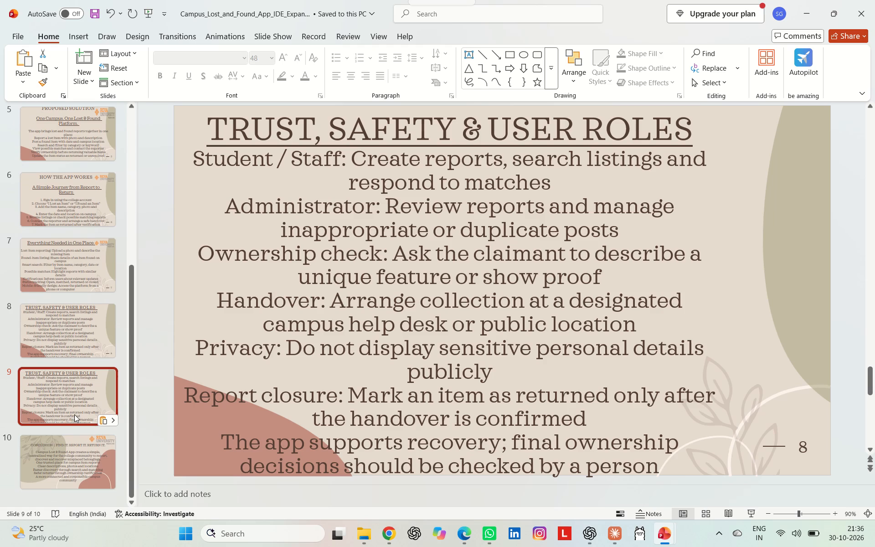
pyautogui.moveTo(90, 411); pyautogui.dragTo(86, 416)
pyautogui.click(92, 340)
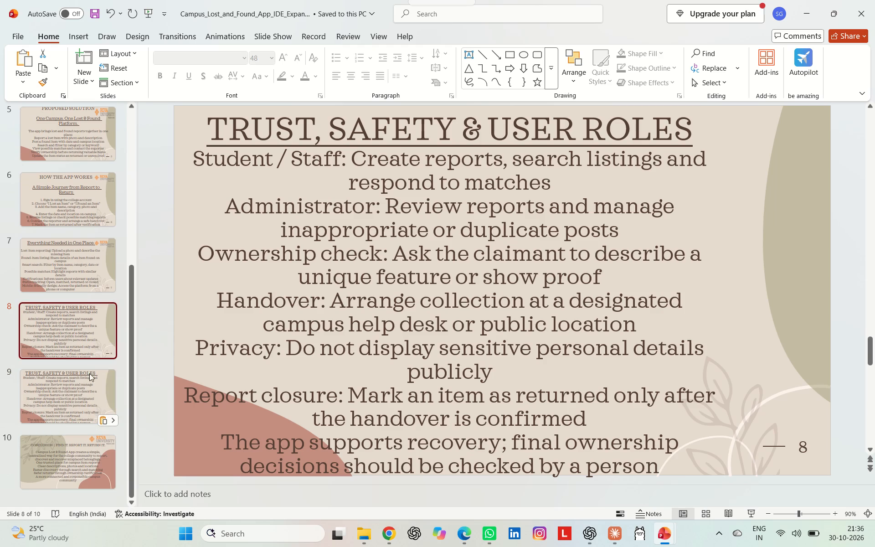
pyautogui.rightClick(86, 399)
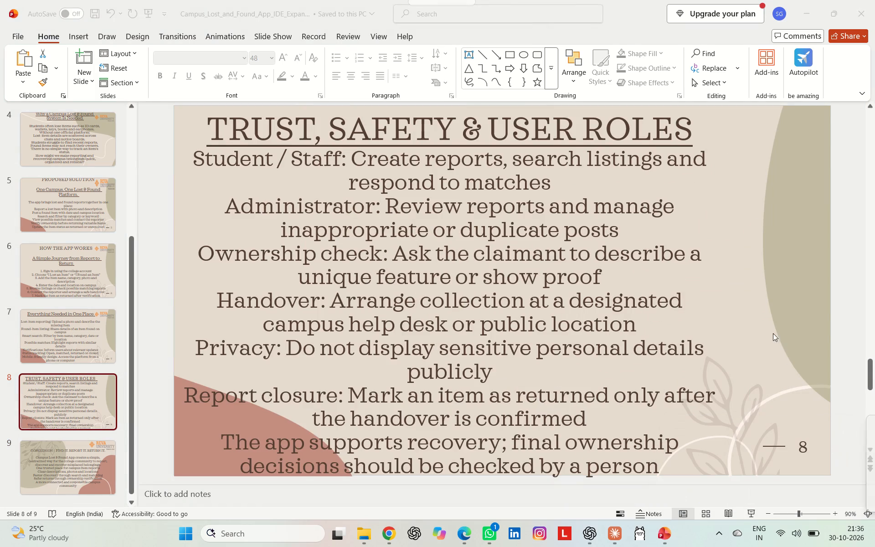
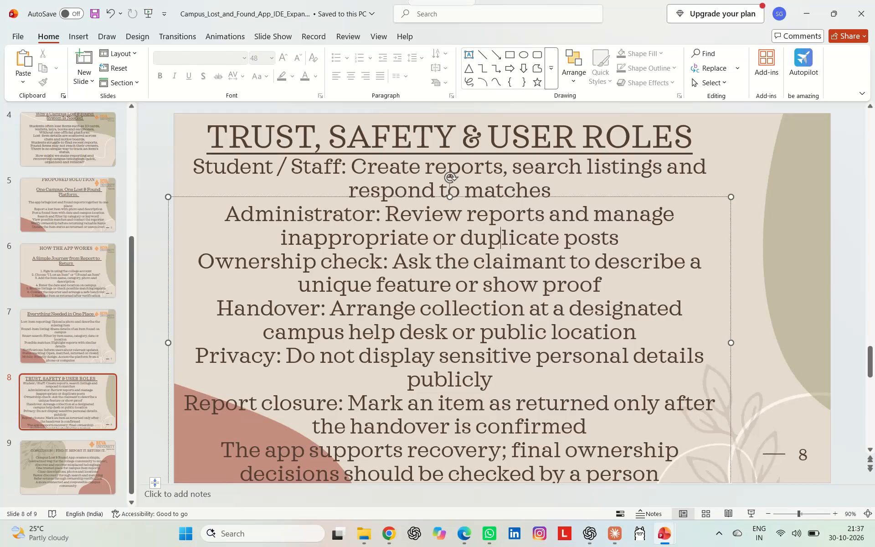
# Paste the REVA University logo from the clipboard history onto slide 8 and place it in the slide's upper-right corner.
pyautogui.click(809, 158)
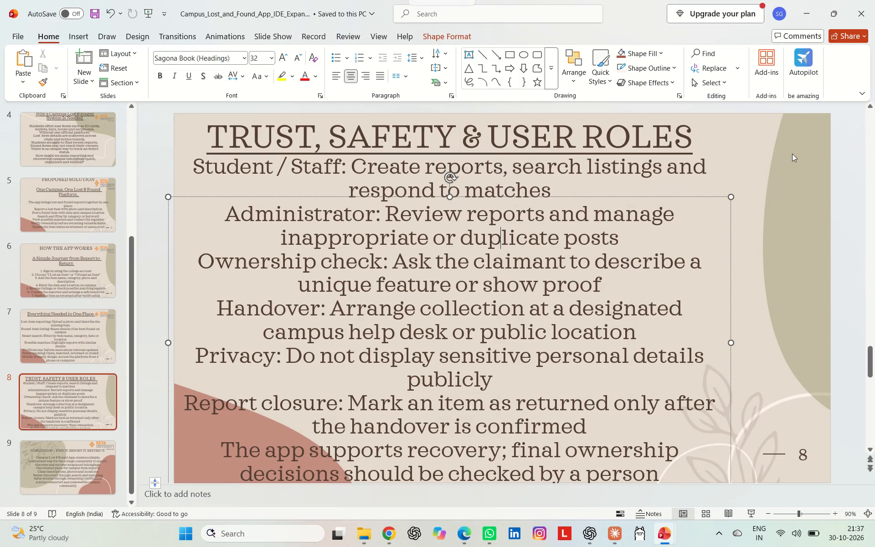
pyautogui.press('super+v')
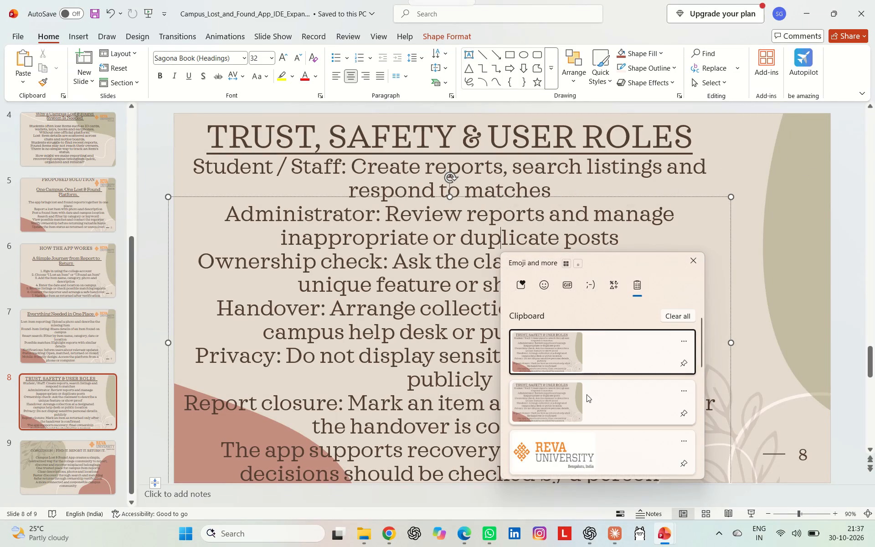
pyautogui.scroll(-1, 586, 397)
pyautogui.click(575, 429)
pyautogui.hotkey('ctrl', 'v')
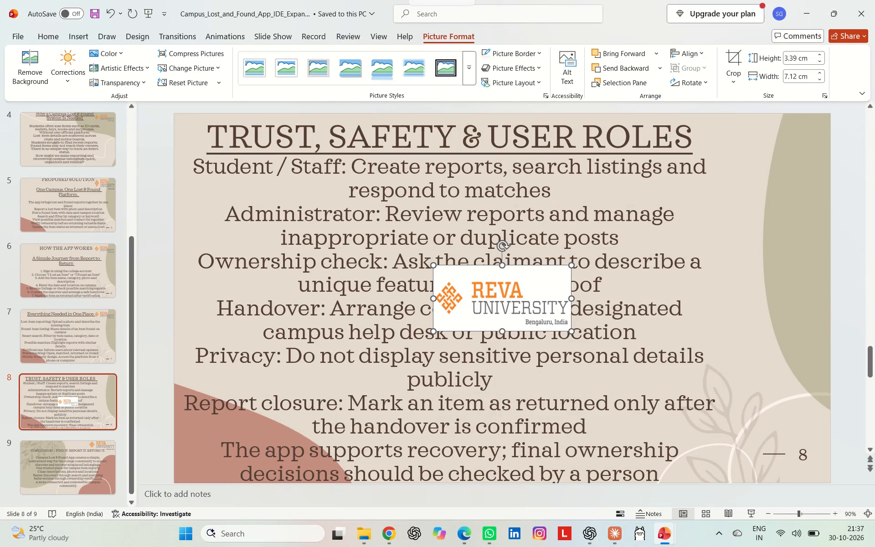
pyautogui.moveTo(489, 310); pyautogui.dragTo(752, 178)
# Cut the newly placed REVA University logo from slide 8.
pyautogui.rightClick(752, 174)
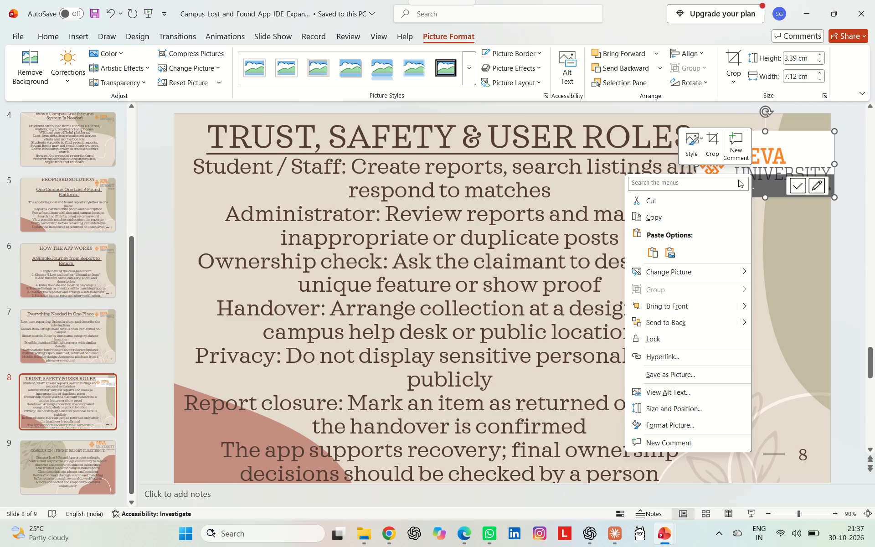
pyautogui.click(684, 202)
# Go back to slide 7, "Everything Needed in One Place", where the university logo is already placed.
pyautogui.scroll(2, 206, 269)
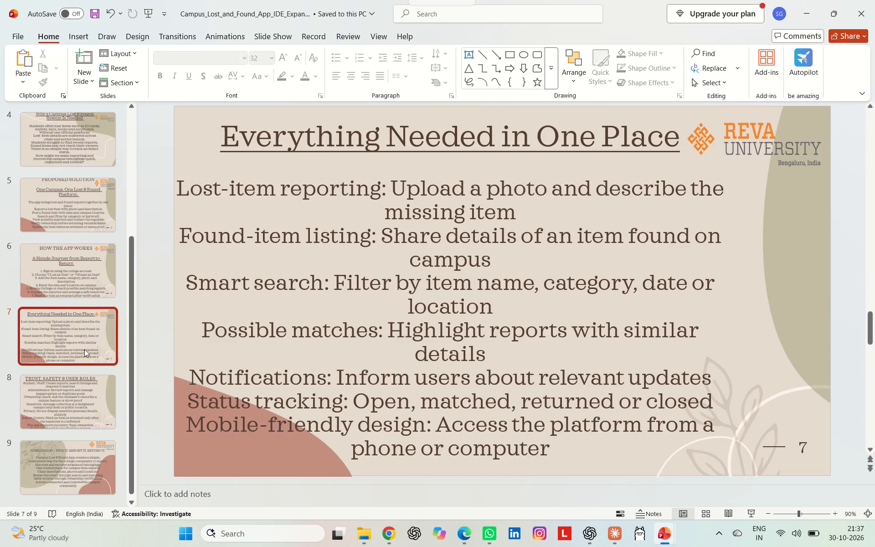
# Copy the REVA University logo from slide 7 and paste it onto slide 8.
pyautogui.click(79, 343)
pyautogui.click(773, 147)
pyautogui.rightClick(773, 147)
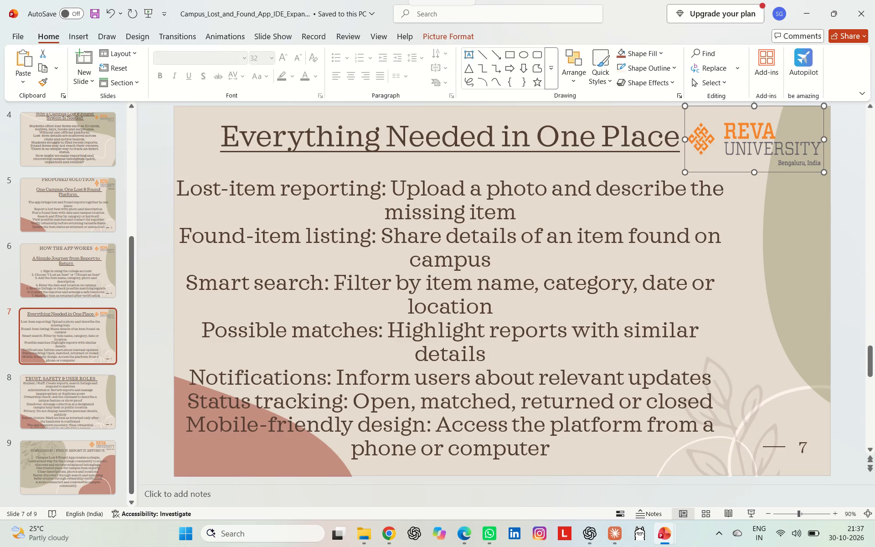
pyautogui.click(703, 192)
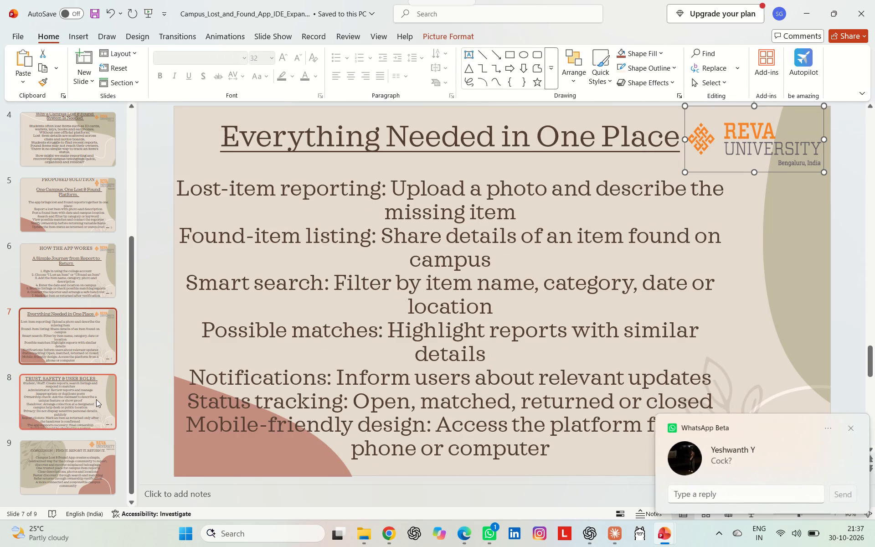
pyautogui.click(94, 401)
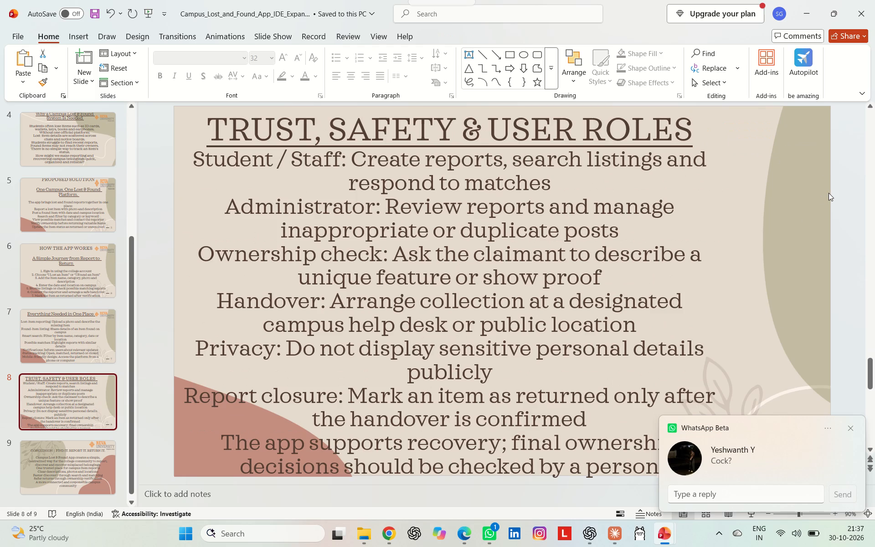
pyautogui.click(770, 123)
pyautogui.click(758, 139)
pyautogui.hotkey('ctrl', 'v')
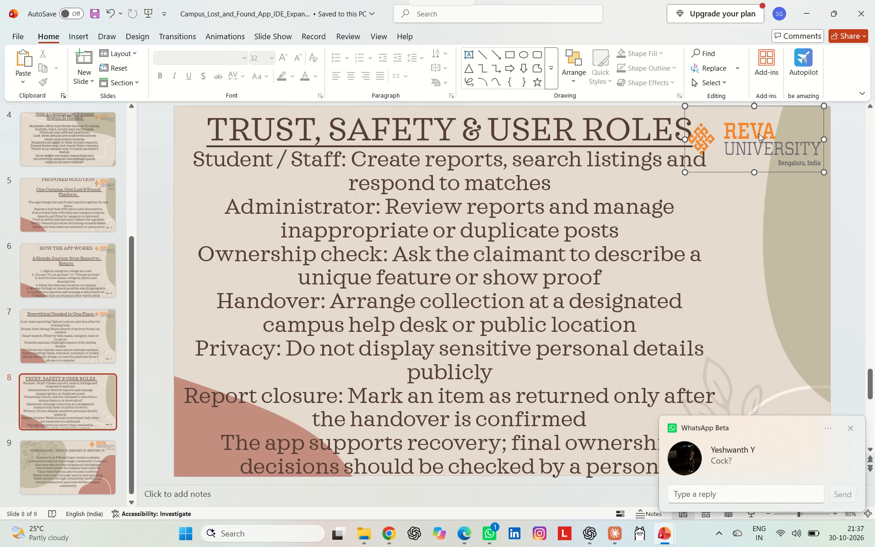
# Narrow slide 8's logo to about 6.59 cm wide and place it in the slide's upper-right corner, clear of the underlined heading.
pyautogui.moveTo(730, 145); pyautogui.dragTo(739, 148)
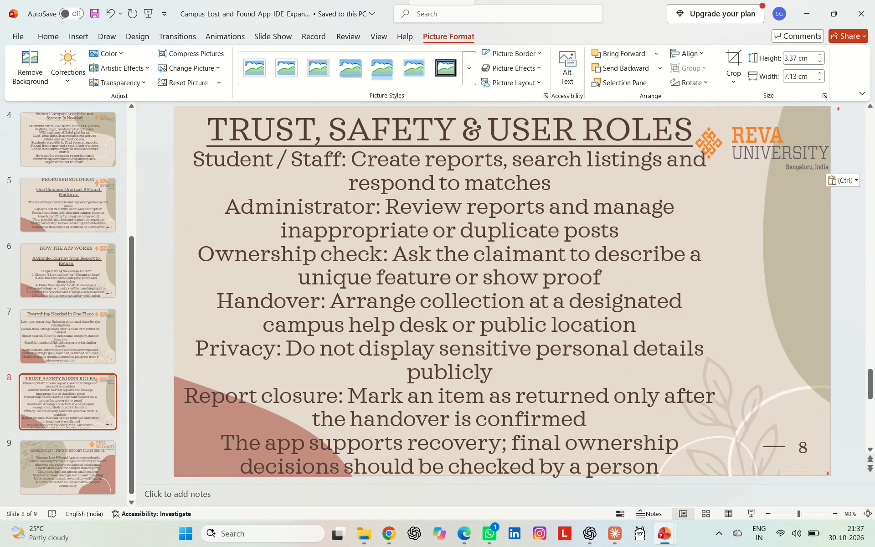
pyautogui.moveTo(739, 148); pyautogui.dragTo(737, 141)
pyautogui.moveTo(691, 140); pyautogui.dragTo(703, 139)
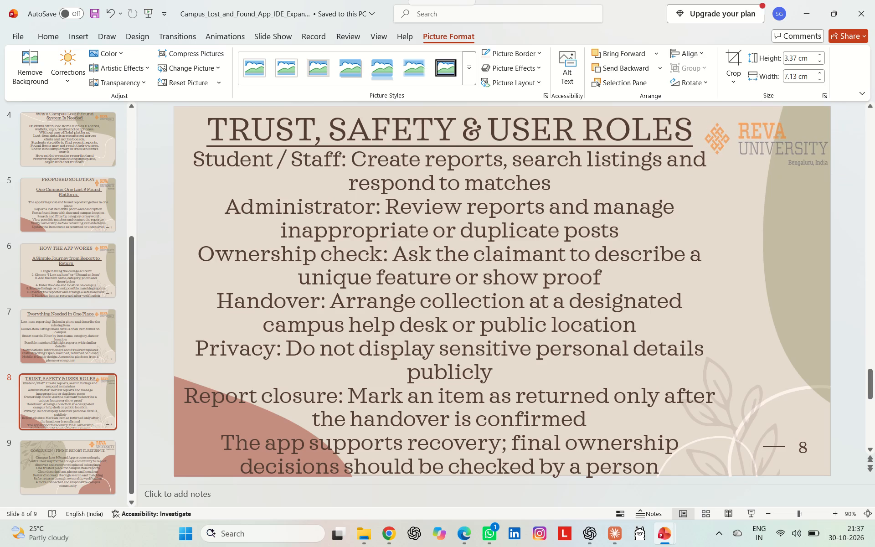
pyautogui.moveTo(703, 139); pyautogui.dragTo(705, 137)
pyautogui.moveTo(806, 127); pyautogui.dragTo(803, 122)
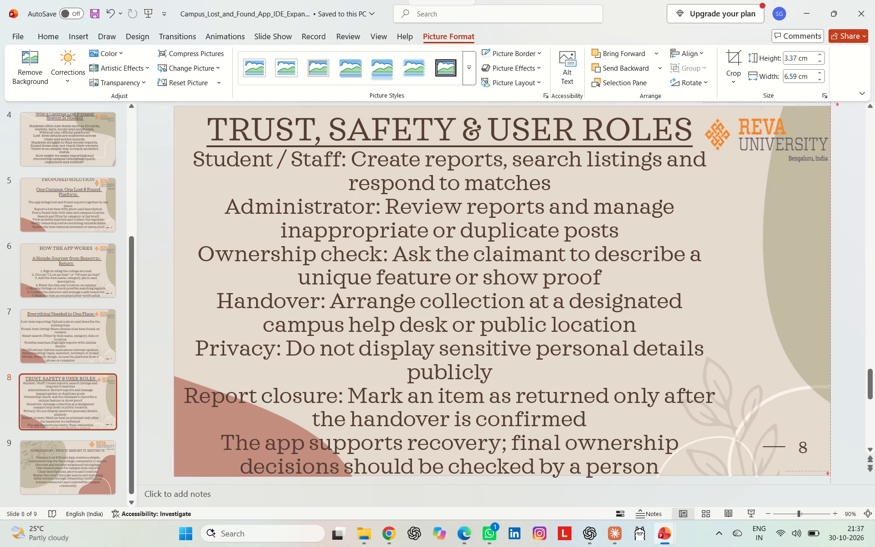
pyautogui.moveTo(803, 122); pyautogui.dragTo(803, 122)
pyautogui.click(790, 243)
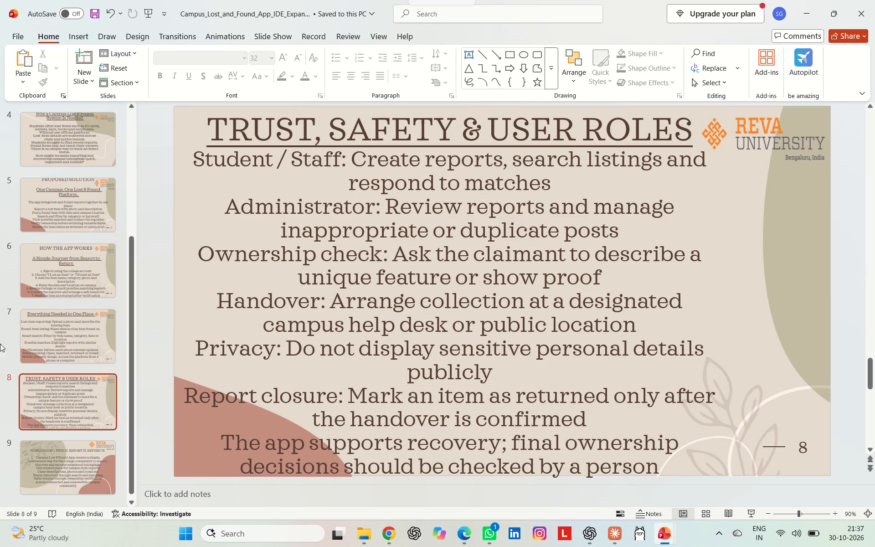
# Move slide 9's conclusion text block slightly left and up.
pyautogui.click(63, 475)
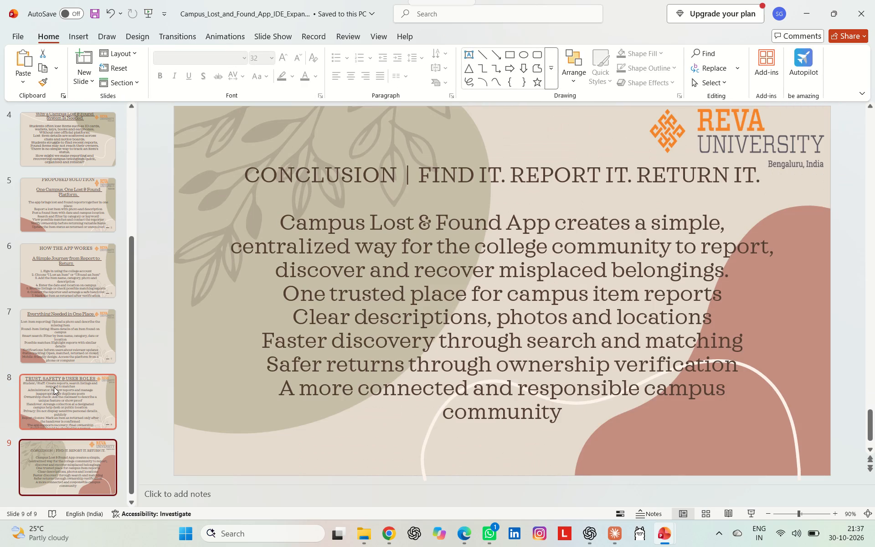
pyautogui.click(401, 260)
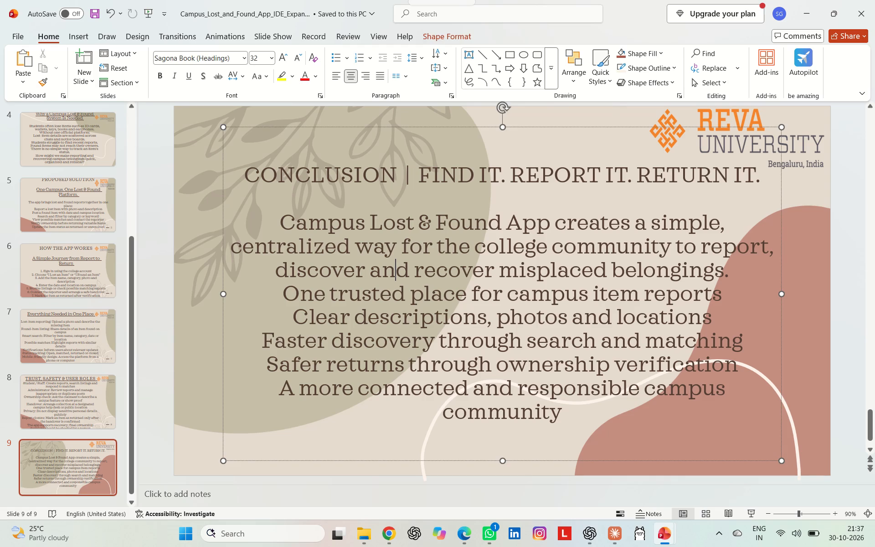
pyautogui.moveTo(478, 457); pyautogui.dragTo(456, 459)
pyautogui.click(455, 458)
pyautogui.moveTo(465, 460); pyautogui.dragTo(450, 464)
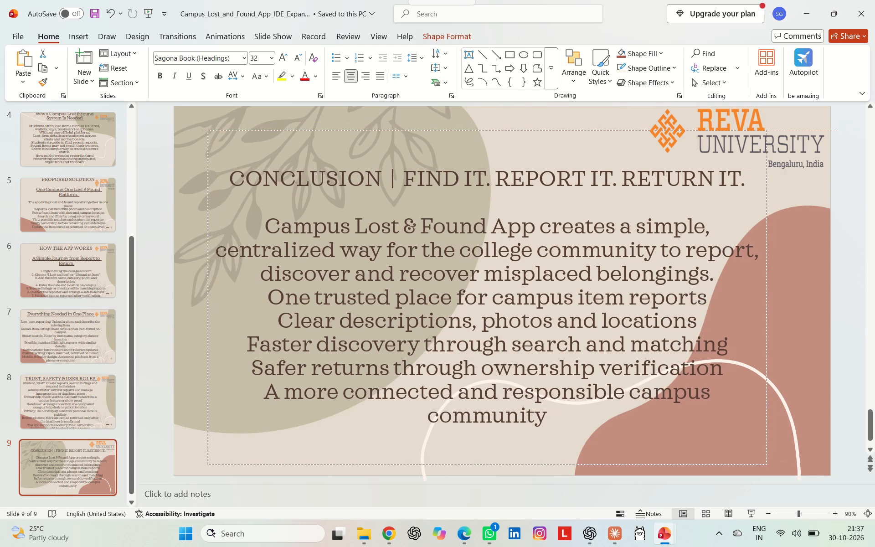
pyautogui.moveTo(450, 464); pyautogui.dragTo(442, 454)
pyautogui.click(789, 364)
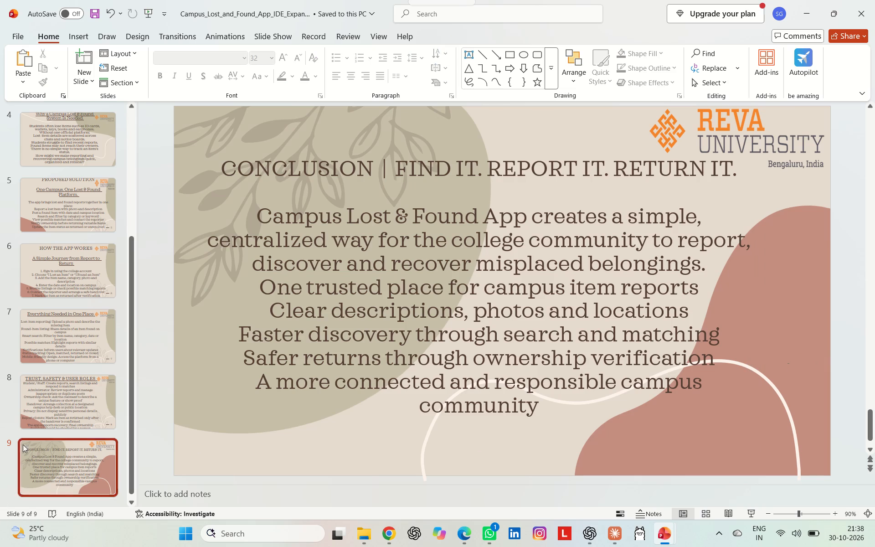
# Review the slides from 8 back to 1, checking headings, text layout, logos and slide numbers across the deck.
pyautogui.click(53, 418)
pyautogui.click(88, 347)
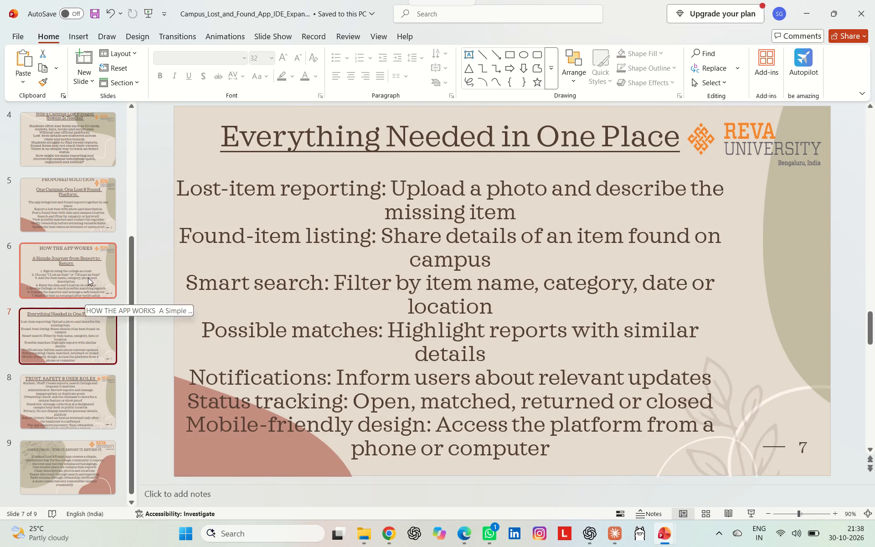
pyautogui.click(88, 275)
pyautogui.scroll(1, 88, 274)
pyautogui.click(94, 251)
pyautogui.scroll(1, 94, 251)
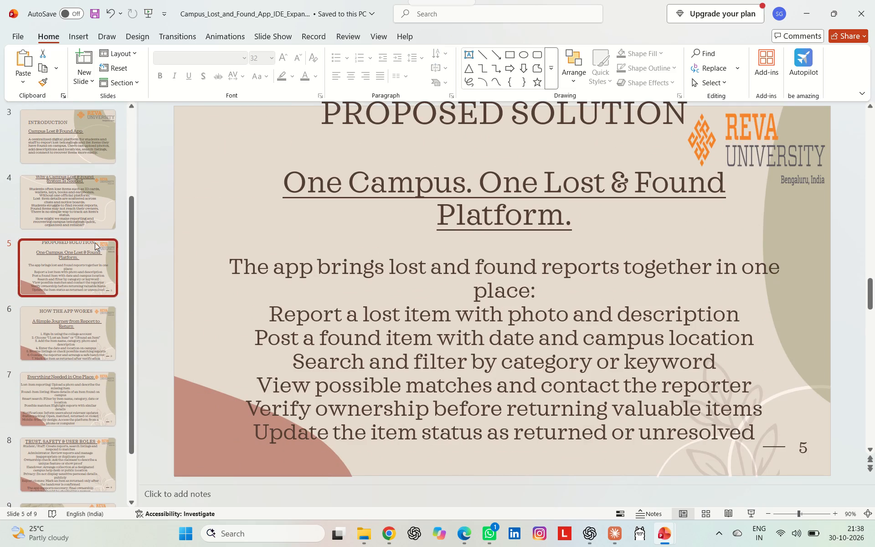
pyautogui.click(94, 220)
pyautogui.scroll(4, 94, 220)
pyautogui.click(91, 269)
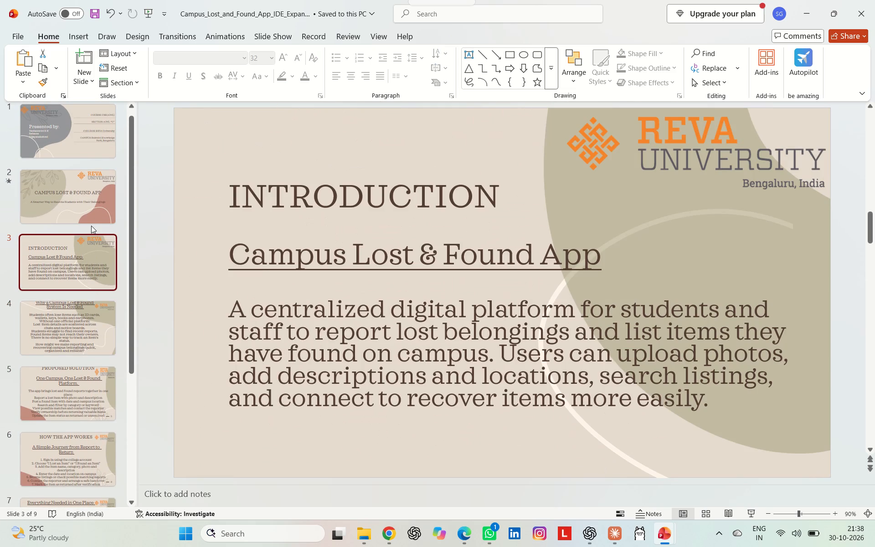
pyautogui.scroll(3, 91, 226)
pyautogui.click(91, 226)
pyautogui.click(82, 124)
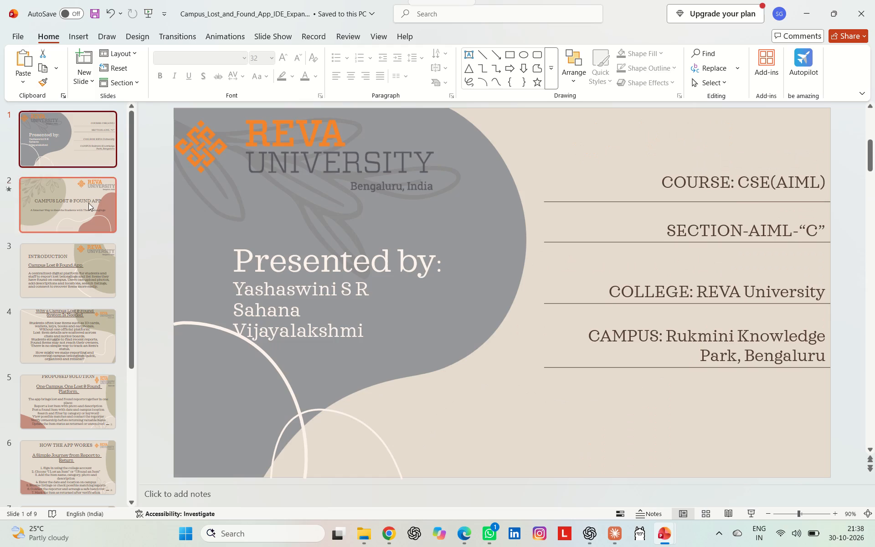
pyautogui.click(88, 203)
pyautogui.click(83, 279)
pyautogui.scroll(-1, 83, 340)
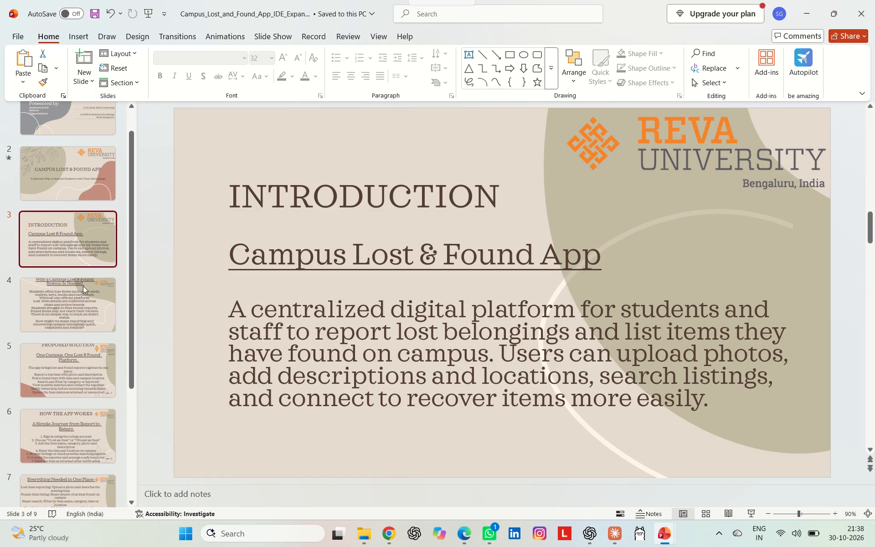
pyautogui.scroll(4, 83, 284)
pyautogui.click(86, 214)
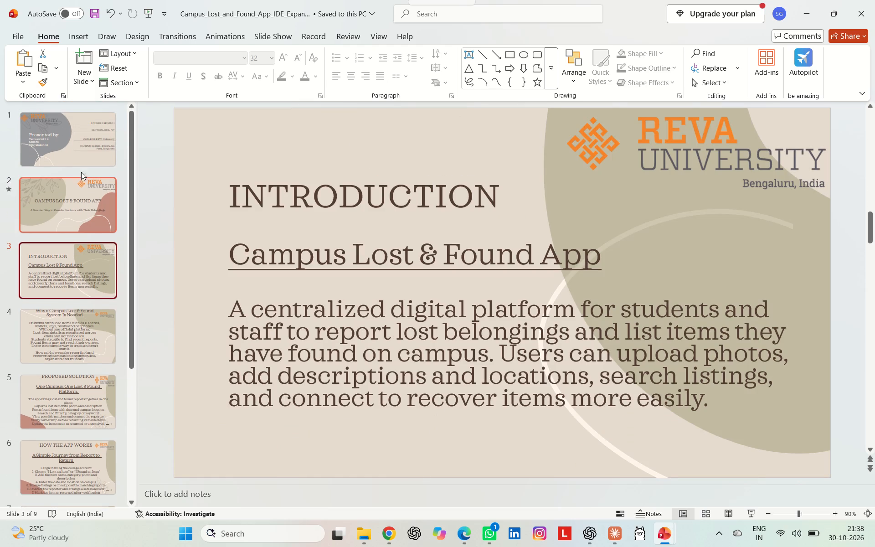
pyautogui.scroll(-6, 81, 168)
pyautogui.scroll(4, 81, 168)
pyautogui.scroll(-13, 81, 168)
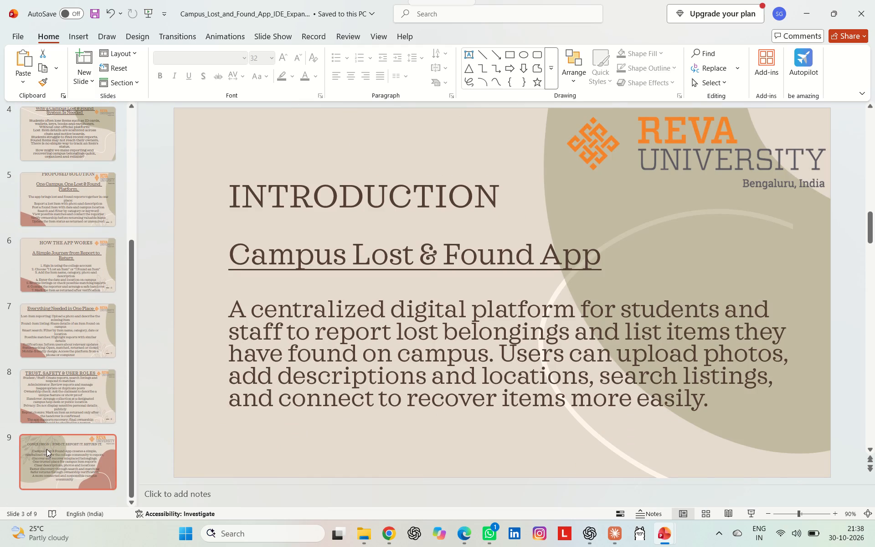
pyautogui.click(52, 413)
pyautogui.click(63, 322)
pyautogui.scroll(5, 66, 305)
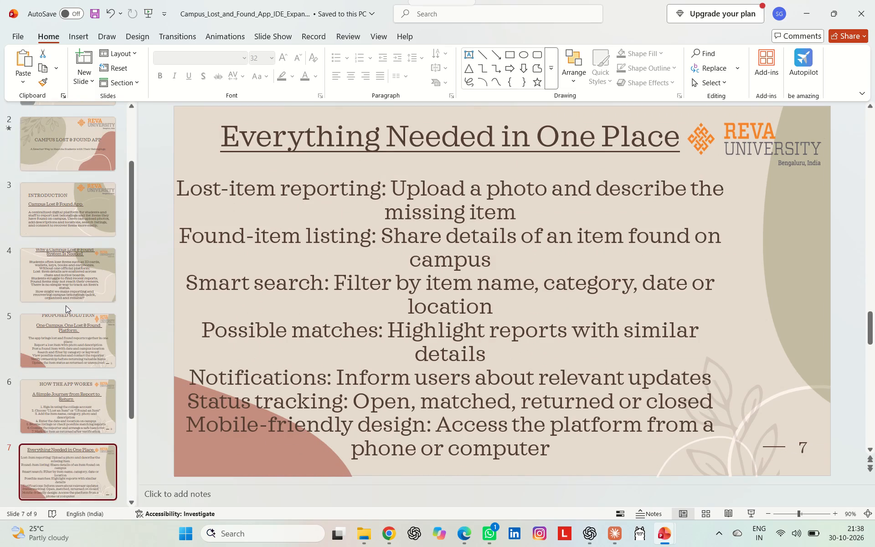
pyautogui.scroll(5, 66, 305)
pyautogui.click(76, 208)
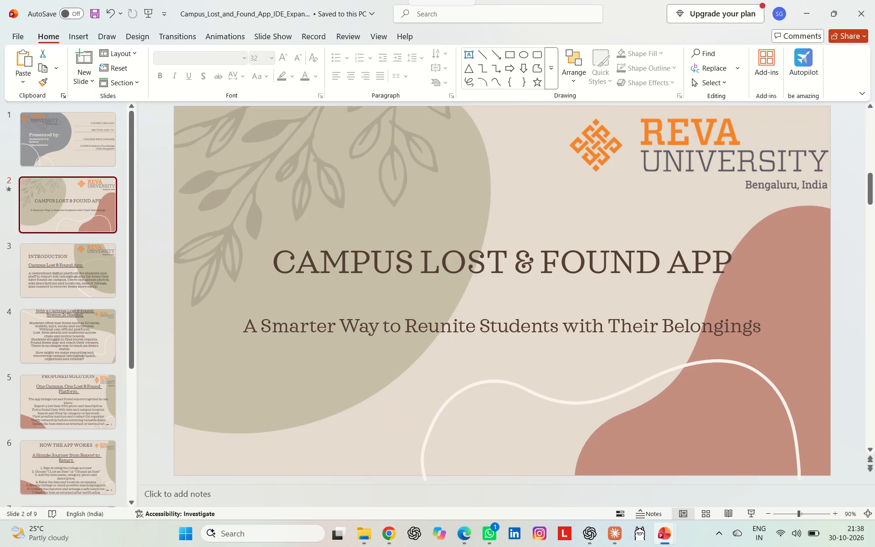
pyautogui.click(13, 271)
pyautogui.click(74, 211)
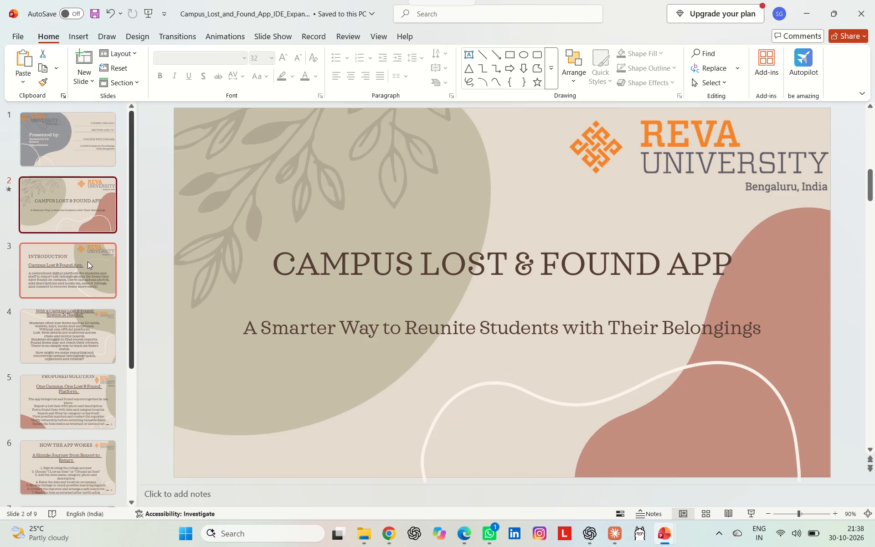
pyautogui.scroll(-4, 86, 313)
pyautogui.click(82, 291)
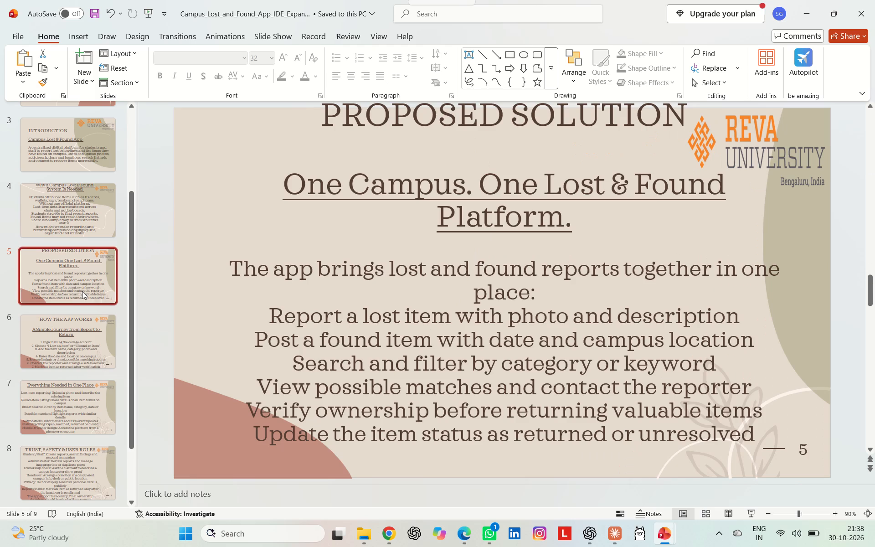
# Delete the slide number from the lower-right corner of slide 6.
pyautogui.click(77, 326)
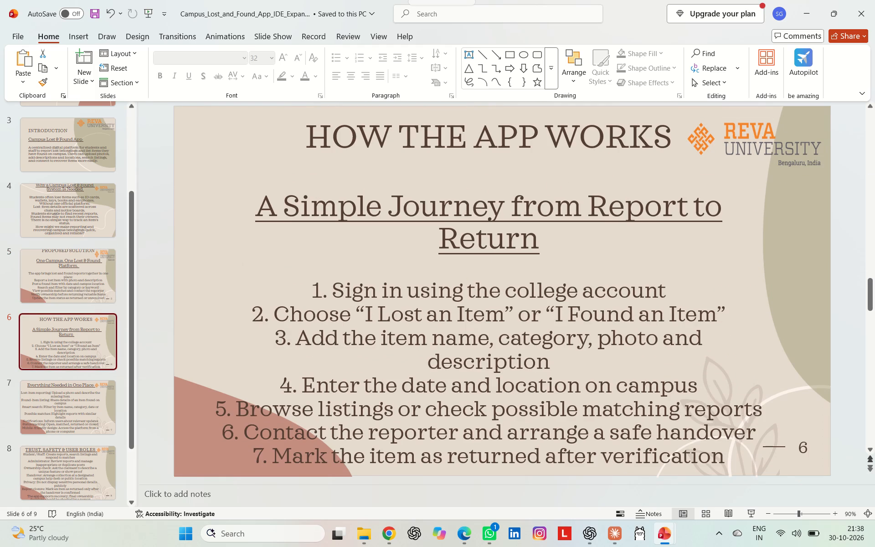
pyautogui.click(807, 447)
pyautogui.press('BackSpace')
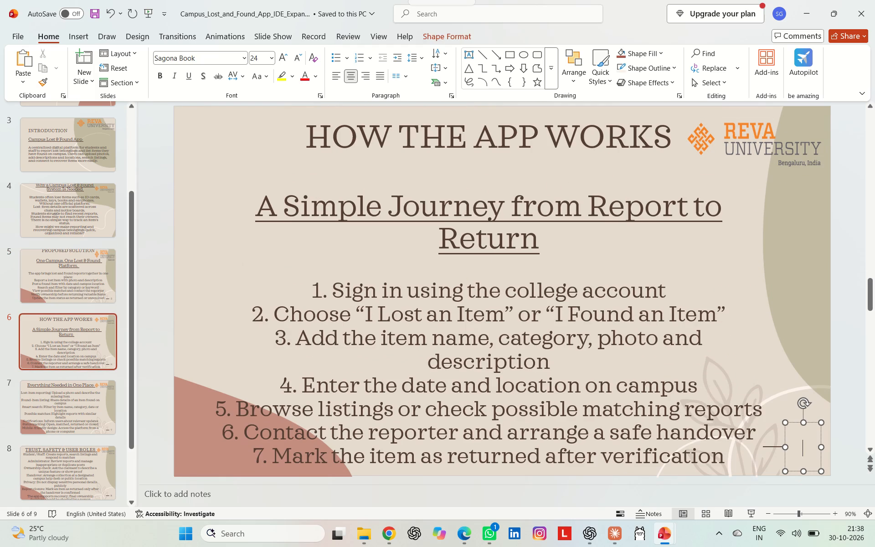
pyautogui.click(771, 367)
pyautogui.click(788, 437)
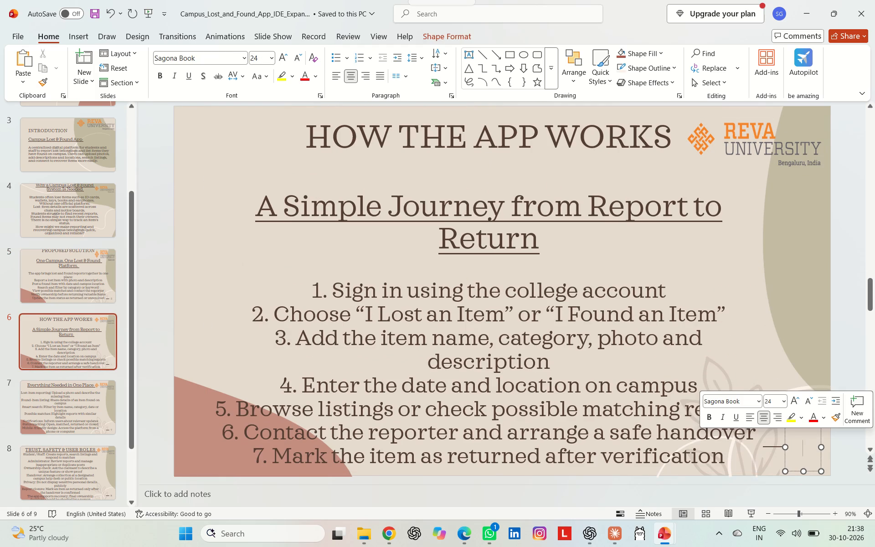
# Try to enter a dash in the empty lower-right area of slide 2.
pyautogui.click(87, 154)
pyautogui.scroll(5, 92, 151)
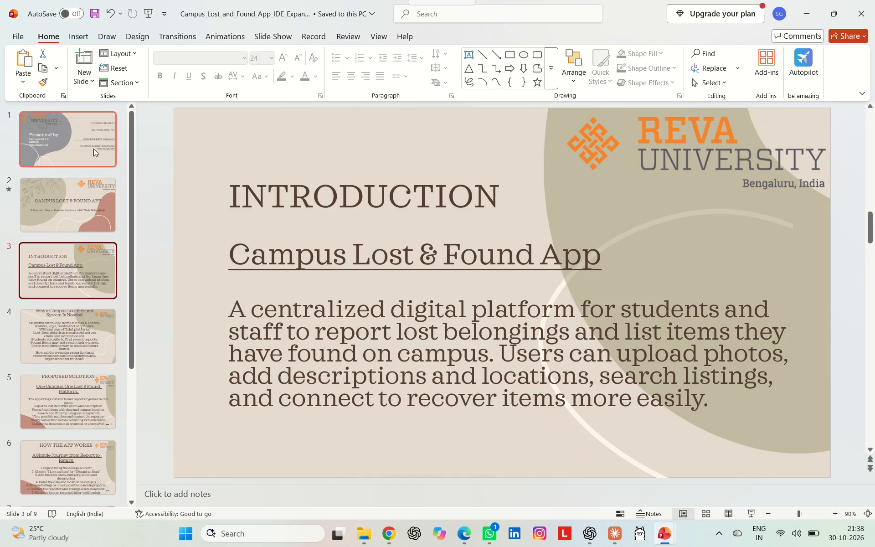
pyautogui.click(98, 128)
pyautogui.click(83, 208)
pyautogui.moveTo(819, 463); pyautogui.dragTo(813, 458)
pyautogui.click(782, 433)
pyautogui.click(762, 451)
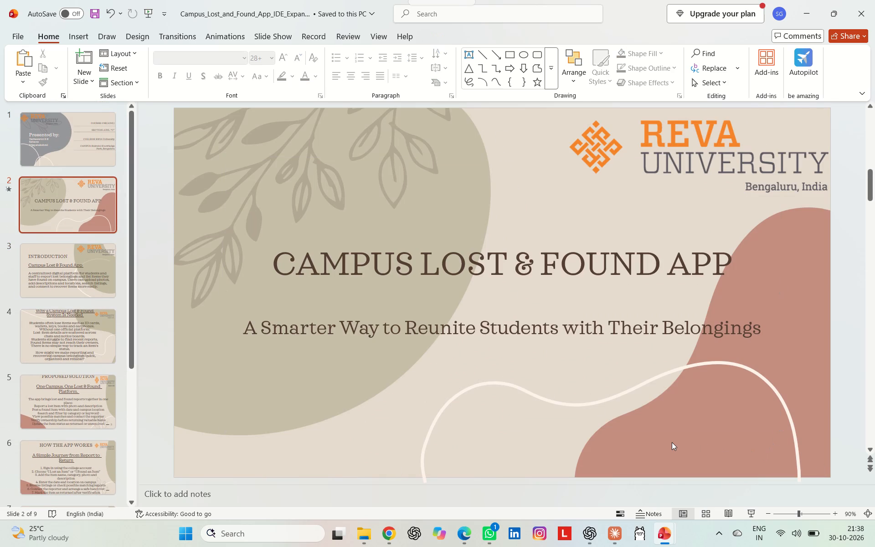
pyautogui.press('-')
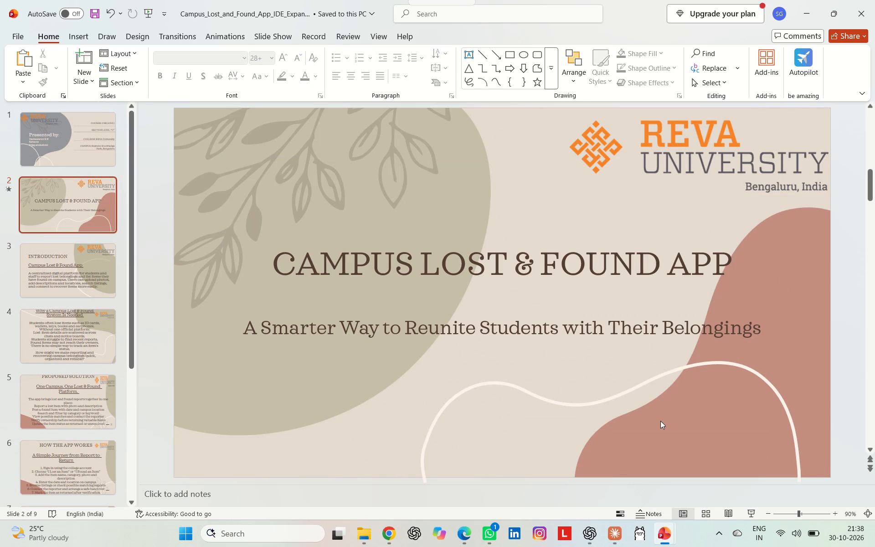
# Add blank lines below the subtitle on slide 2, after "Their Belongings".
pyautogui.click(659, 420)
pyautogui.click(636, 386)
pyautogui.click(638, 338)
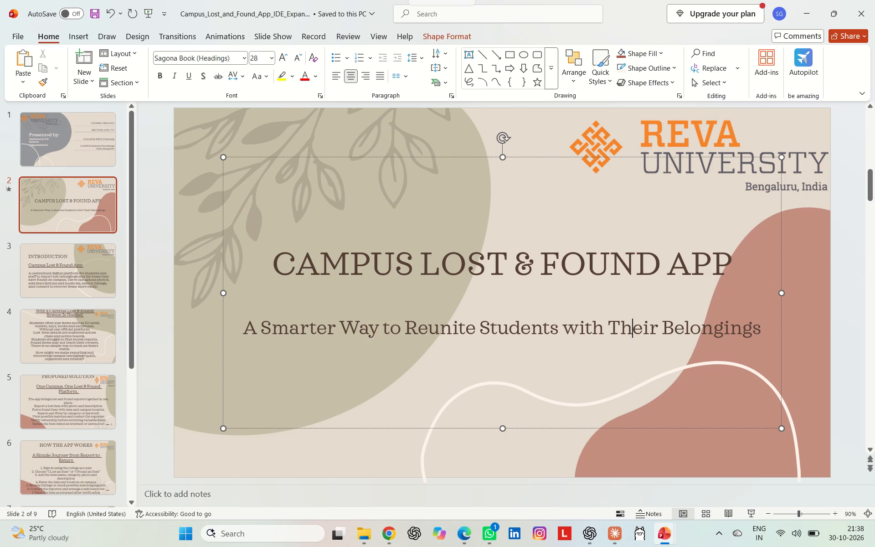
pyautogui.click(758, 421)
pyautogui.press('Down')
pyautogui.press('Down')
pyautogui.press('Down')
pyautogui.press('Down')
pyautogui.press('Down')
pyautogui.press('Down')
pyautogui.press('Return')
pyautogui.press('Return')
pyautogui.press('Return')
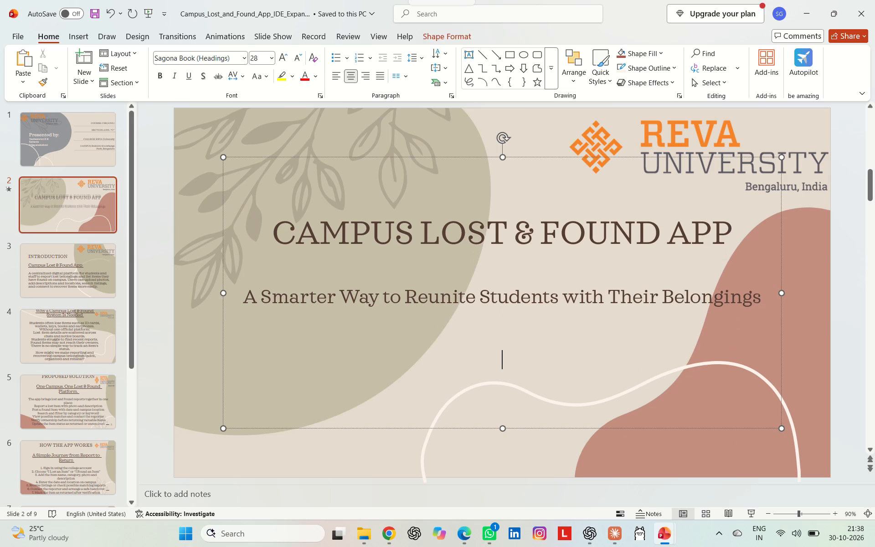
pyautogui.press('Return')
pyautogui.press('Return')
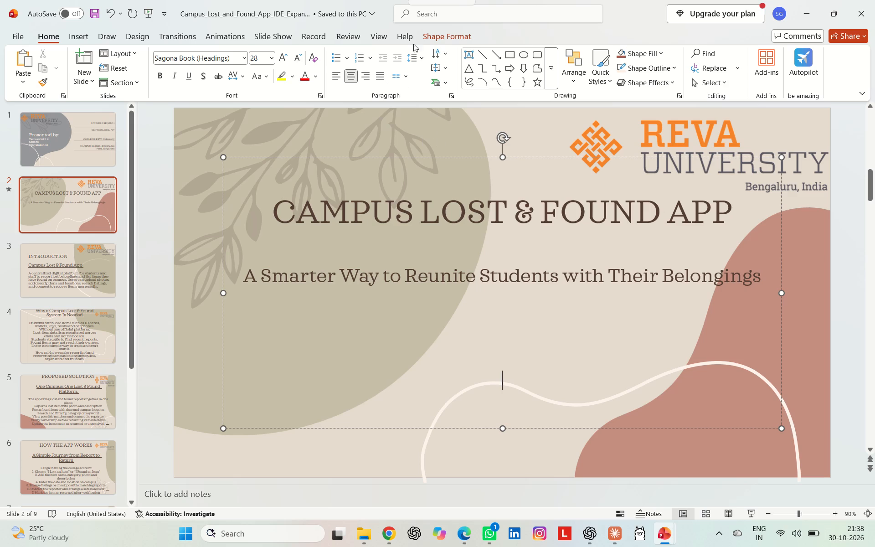
# Undo the blank lines added on slide 2 and the deletion of slide 6's slide number.
pyautogui.click(112, 20)
pyautogui.click(112, 20)
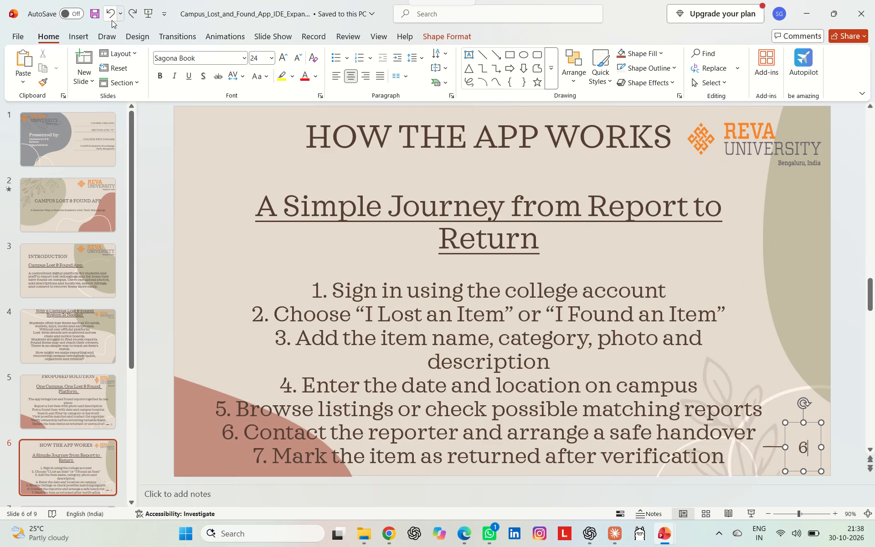
# Move slide 4's "Why a Campus Lost & Found System Is Needed" text block slightly down and left.
pyautogui.click(72, 241)
pyautogui.click(71, 270)
pyautogui.scroll(-1, 61, 319)
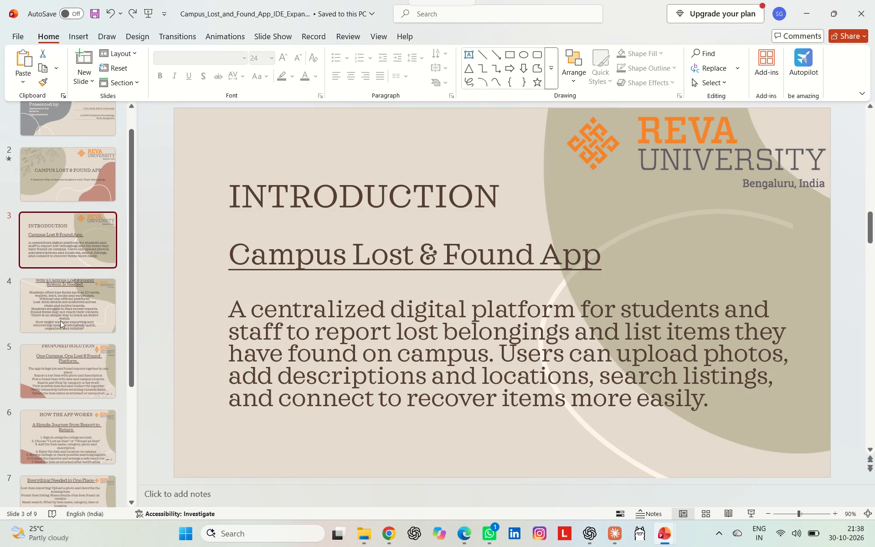
pyautogui.click(60, 320)
pyautogui.click(331, 307)
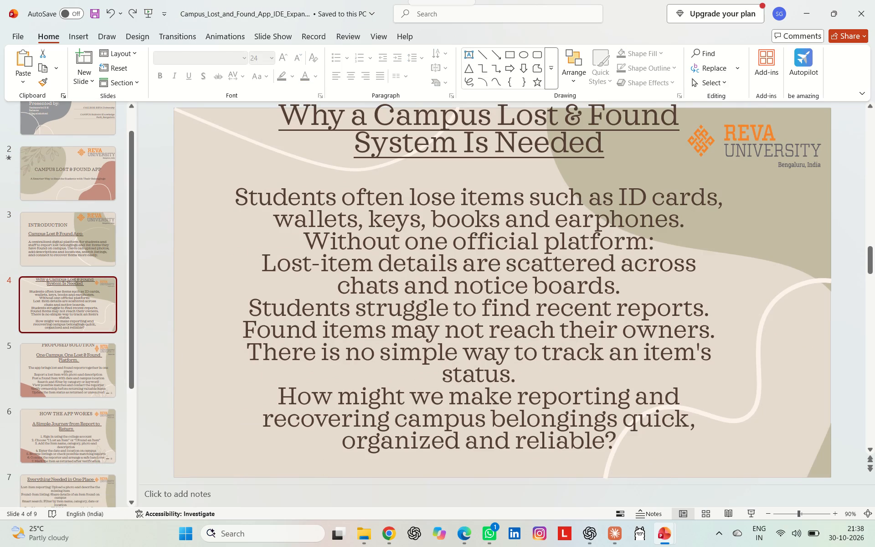
pyautogui.moveTo(492, 456); pyautogui.dragTo(491, 460)
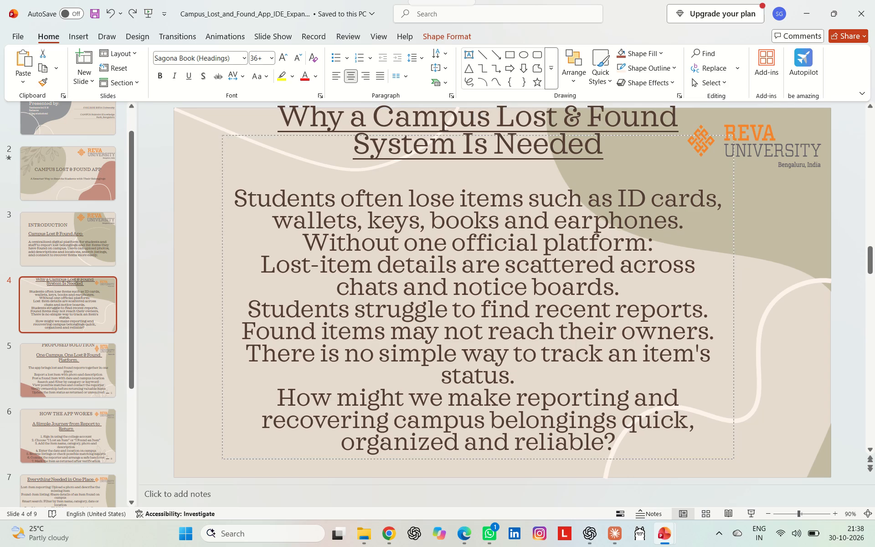
pyautogui.moveTo(491, 460); pyautogui.dragTo(479, 466)
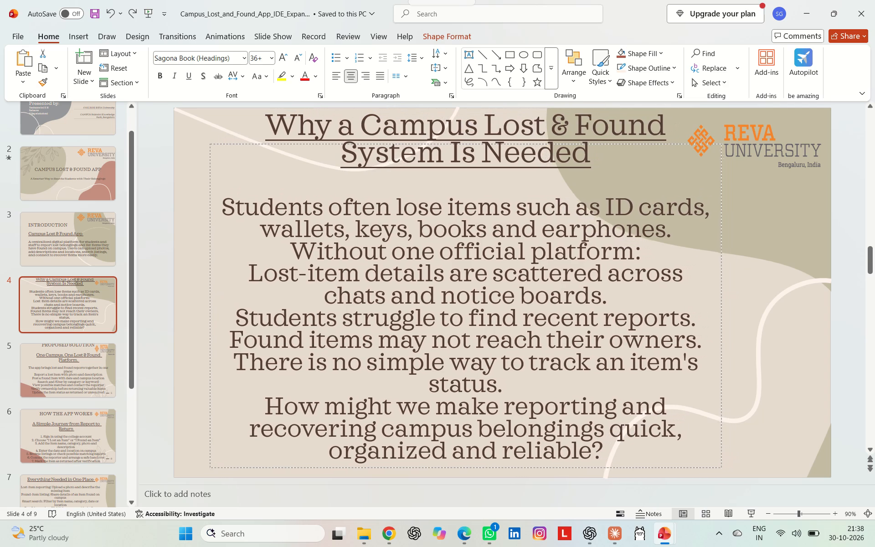
pyautogui.click(757, 412)
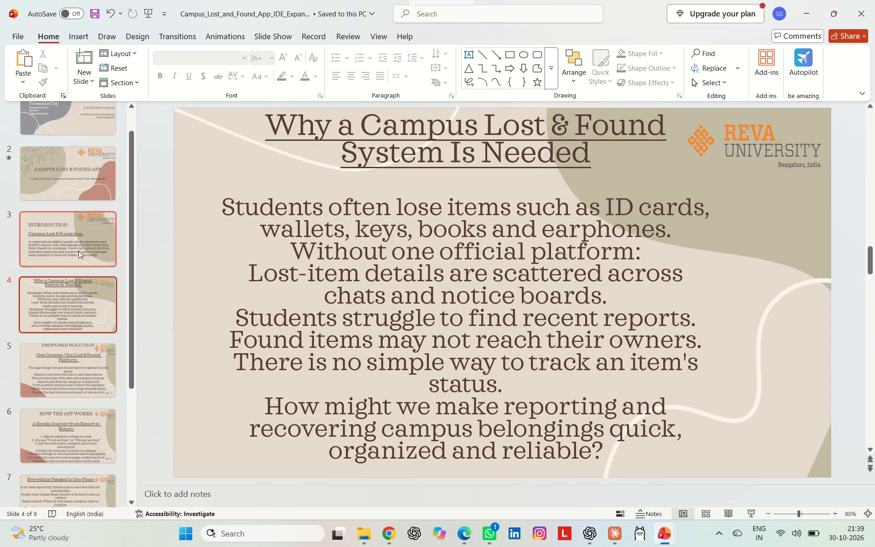
# Move slide 5's "Proposed Solution" text block down and left so its heading fits inside the slide, beside the logo.
pyautogui.click(76, 241)
pyautogui.click(80, 287)
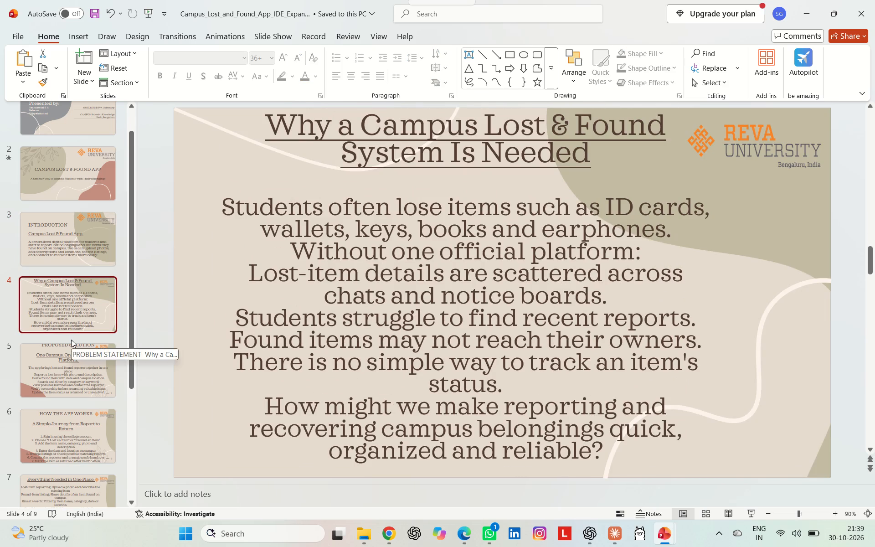
pyautogui.click(53, 361)
pyautogui.click(313, 315)
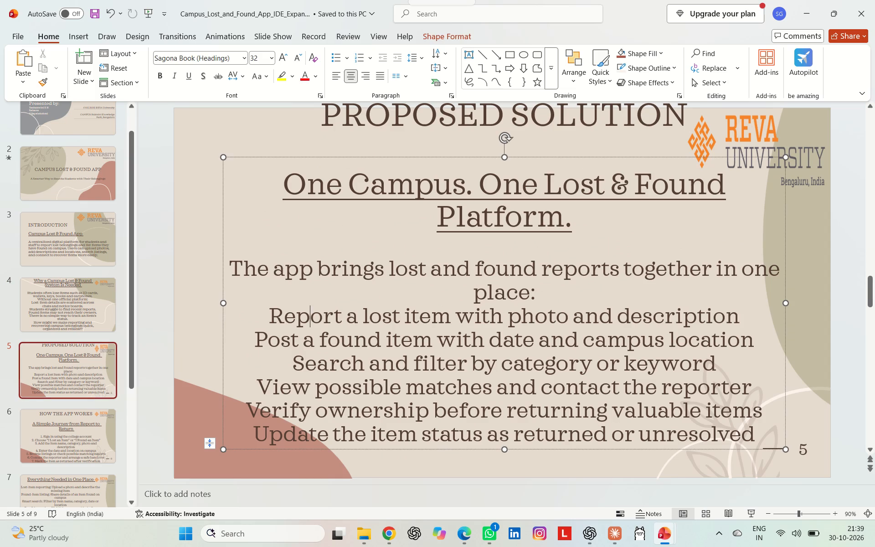
pyautogui.moveTo(524, 449); pyautogui.dragTo(504, 472)
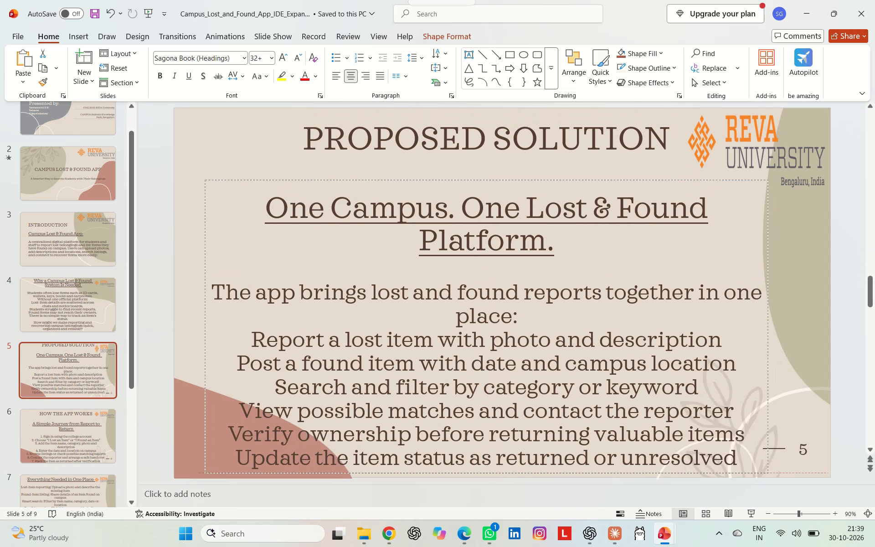
pyautogui.moveTo(504, 472); pyautogui.dragTo(494, 465)
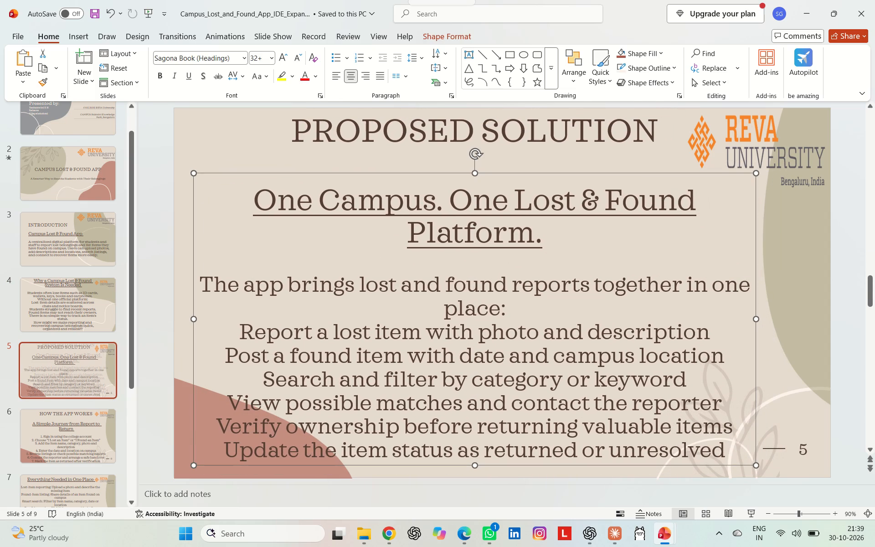
pyautogui.click(793, 351)
# Review slides 6 to 9 and title slide 1, checking their headings, text layout, logos and slide numbers.
pyautogui.click(74, 432)
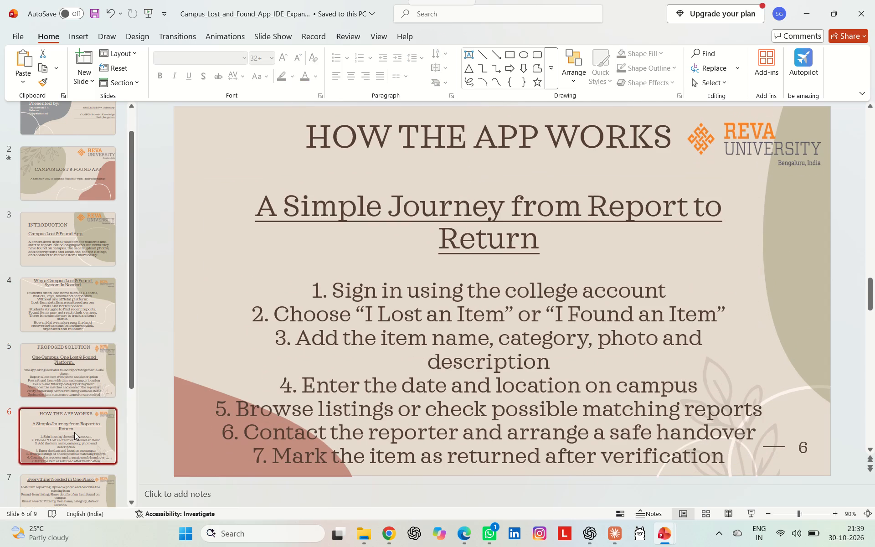
pyautogui.scroll(-3, 74, 432)
pyautogui.click(389, 340)
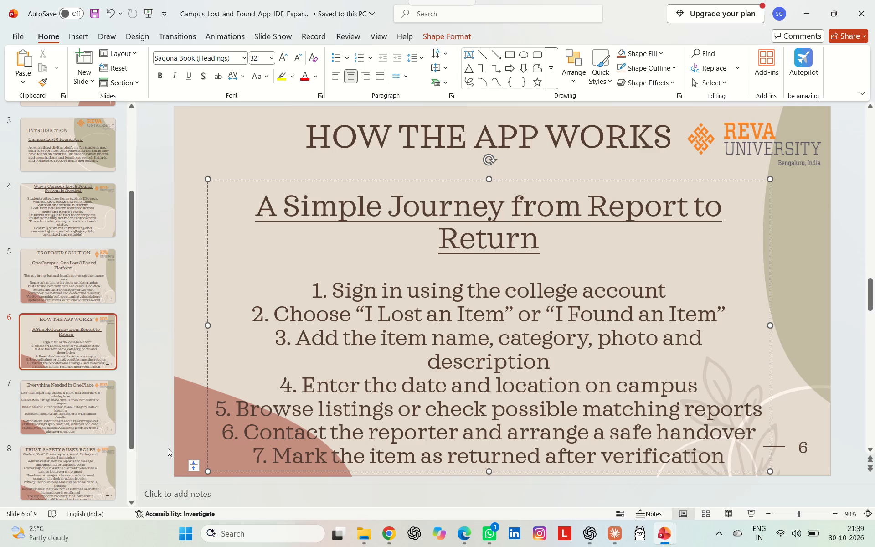
pyautogui.click(82, 481)
pyautogui.click(69, 433)
pyautogui.scroll(-2, 69, 433)
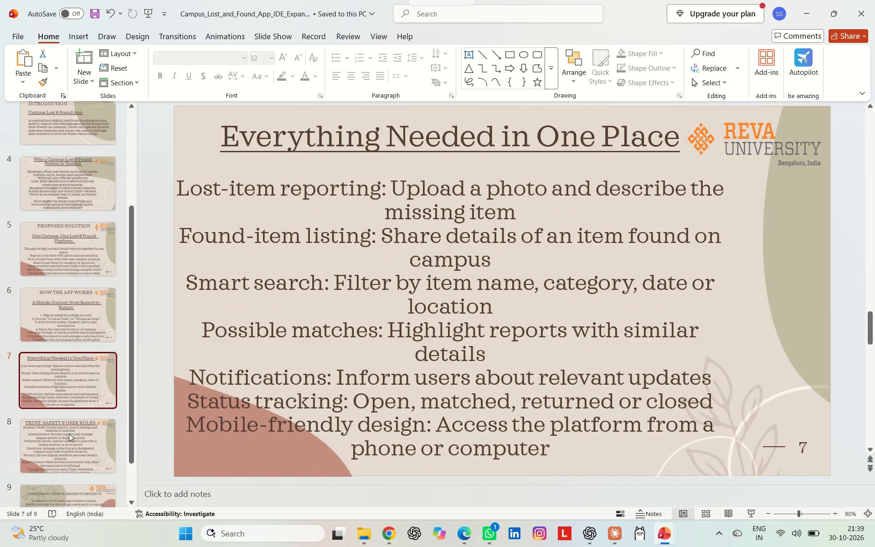
pyautogui.click(66, 439)
pyautogui.scroll(-2, 72, 427)
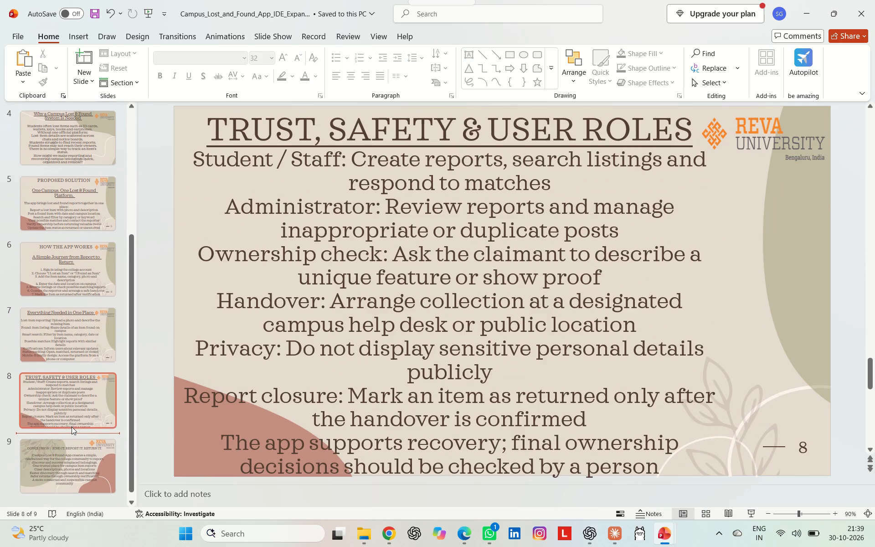
pyautogui.scroll(-1, 72, 427)
pyautogui.click(63, 442)
pyautogui.scroll(-6, 63, 442)
pyautogui.scroll(12, 63, 442)
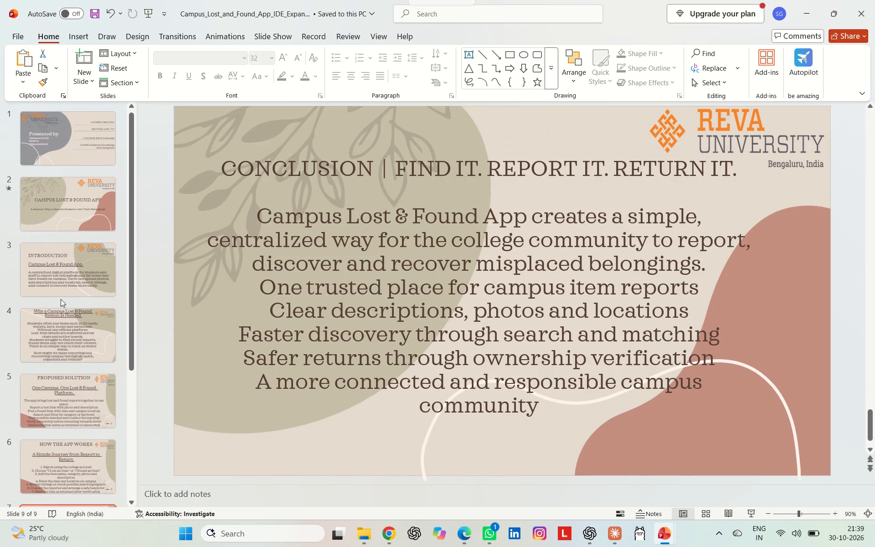
pyautogui.scroll(6, 61, 299)
pyautogui.click(65, 122)
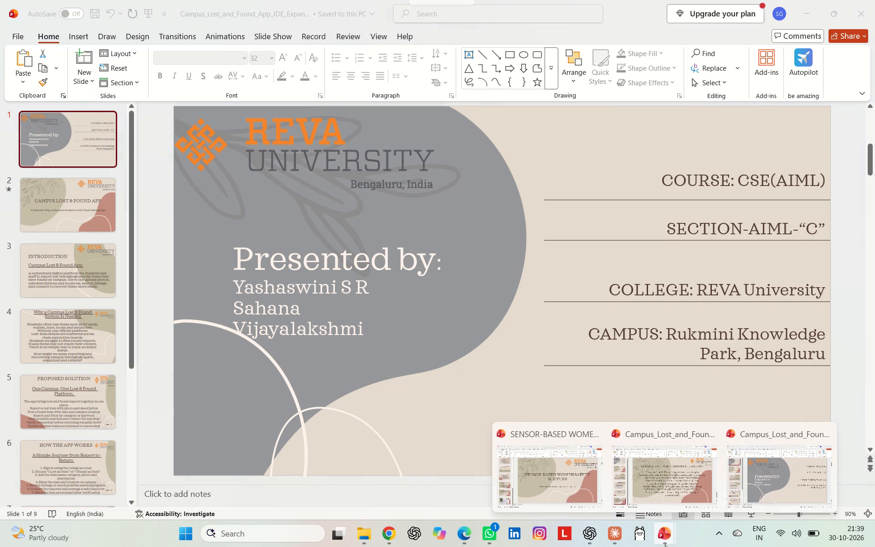
# Switch to the six-slide Campus Lost & Found deck and copy its title slide with course AI&DS and section AIDS-"C".
pyautogui.click(661, 494)
pyautogui.scroll(3, 113, 346)
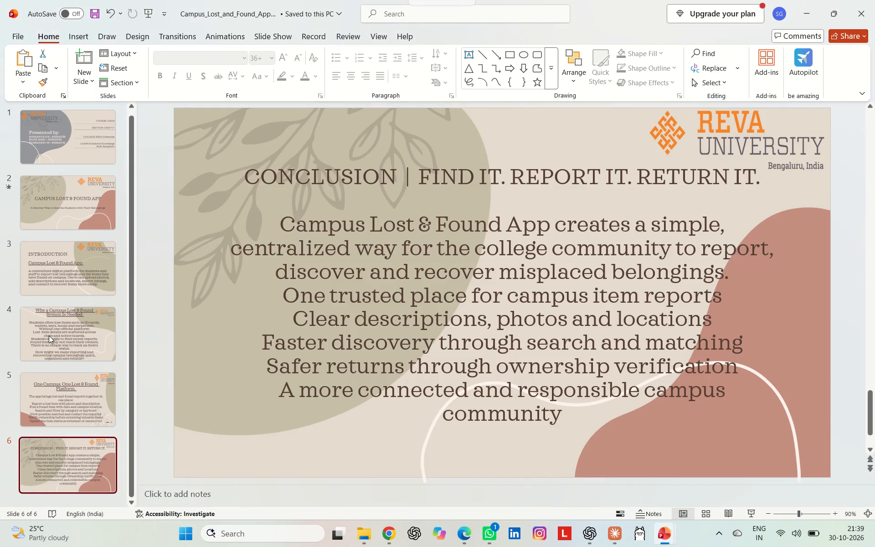
pyautogui.scroll(3, 49, 335)
pyautogui.click(62, 144)
pyautogui.rightClick(426, 257)
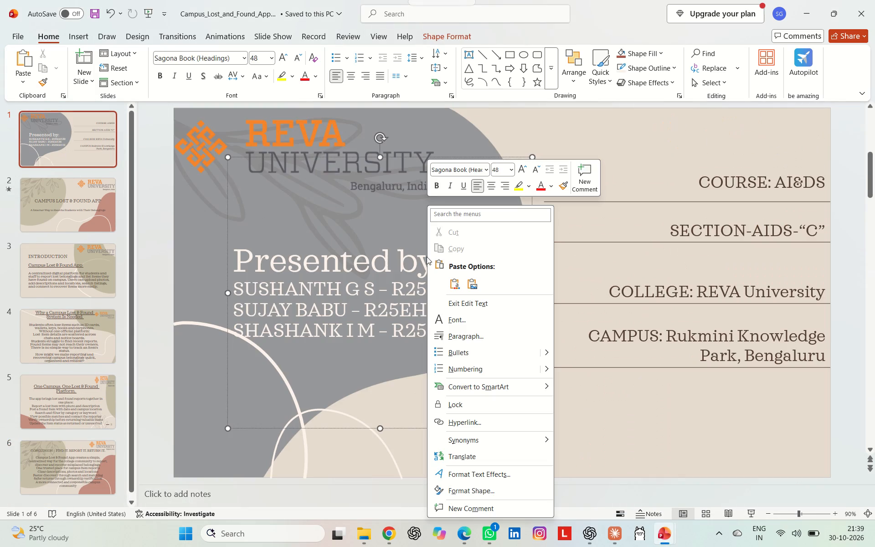
pyautogui.click(312, 228)
pyautogui.rightClick(80, 160)
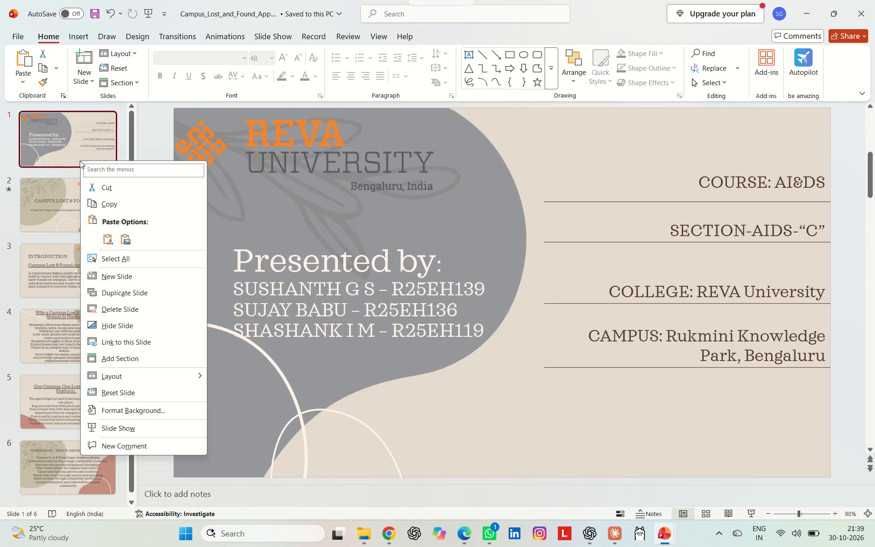
pyautogui.click(108, 203)
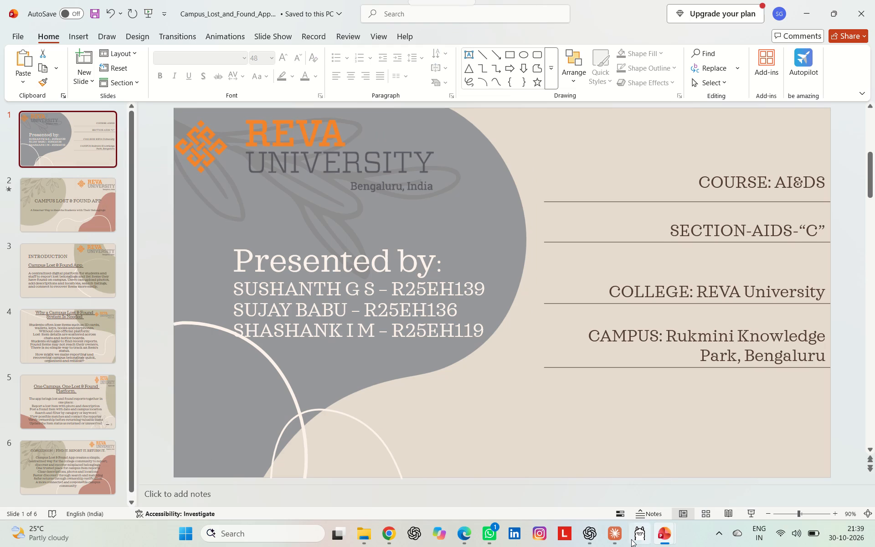
# Return to the nine-slide expanded deck and paste the copied AI&DS title slide after slide 1, keeping its source formatting.
pyautogui.click(654, 492)
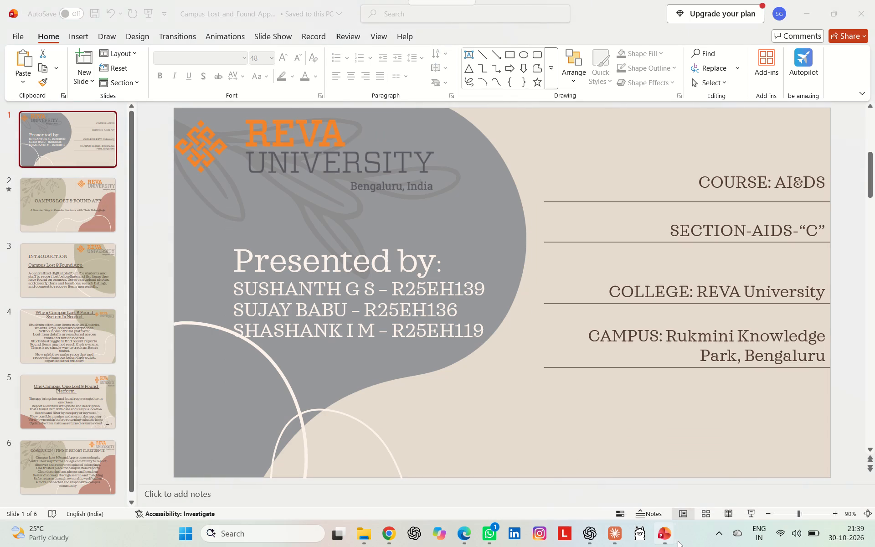
pyautogui.click(755, 481)
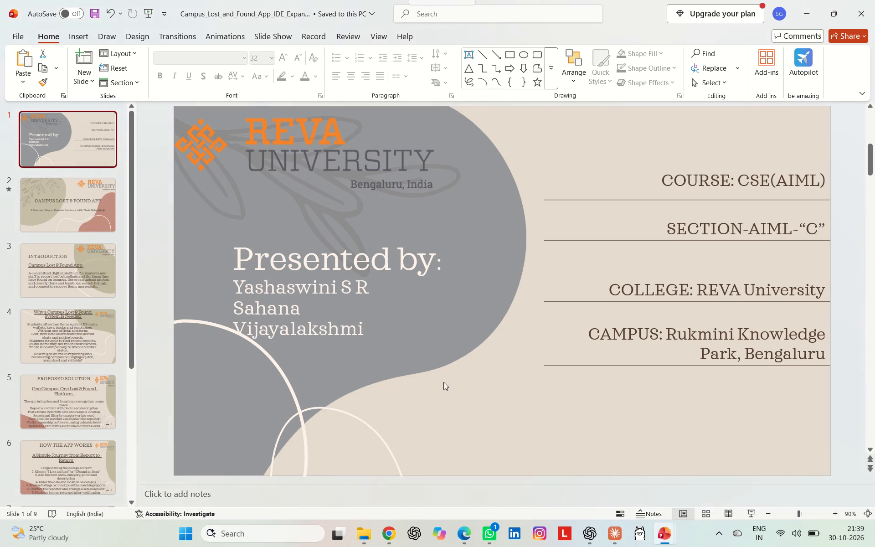
pyautogui.click(64, 145)
pyautogui.rightClick(64, 145)
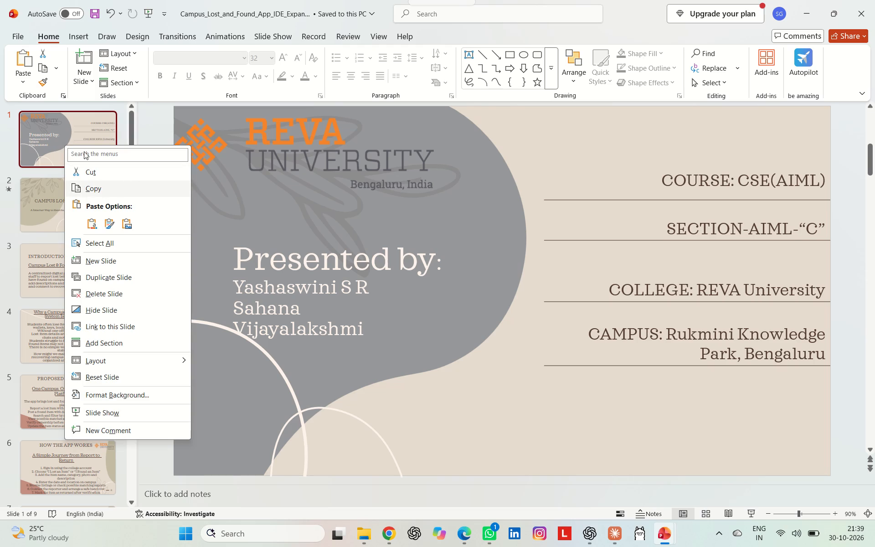
pyautogui.click(72, 136)
pyautogui.hotkey('ctrl', 'v')
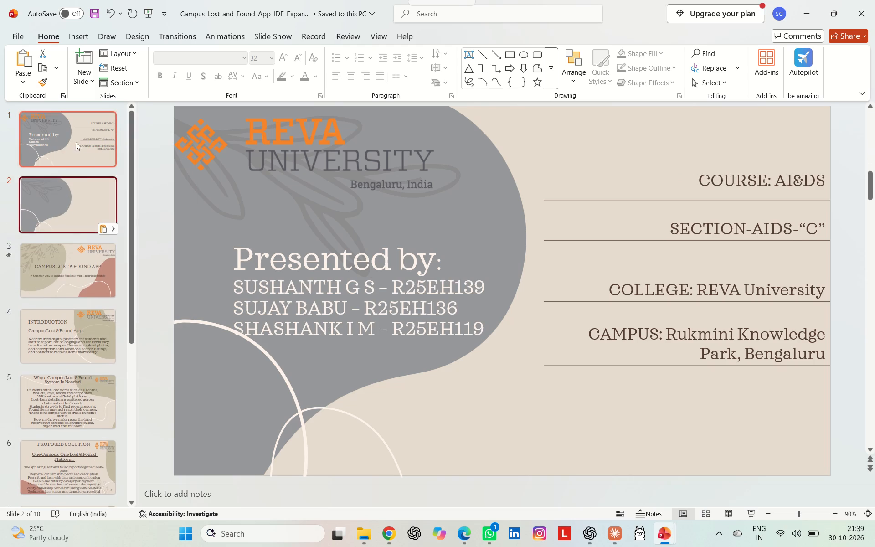
pyautogui.click(106, 230)
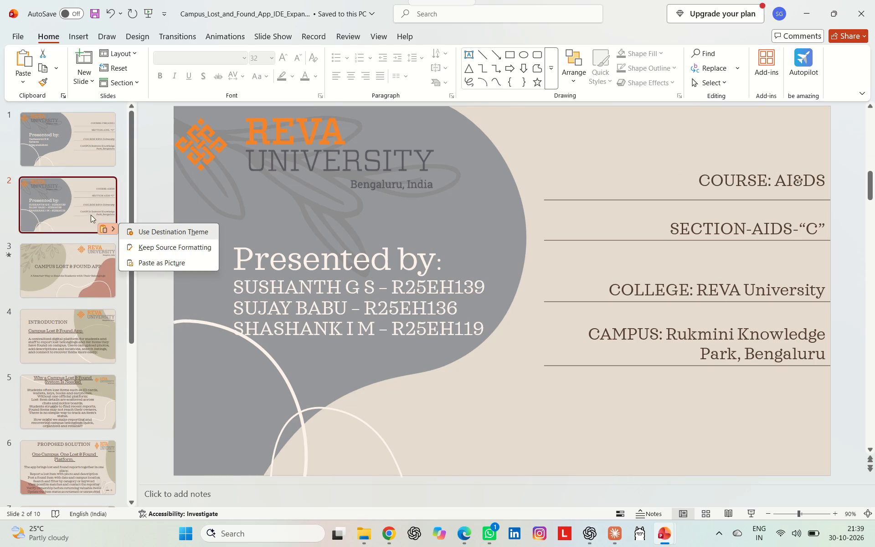
pyautogui.click(77, 207)
pyautogui.click(105, 226)
pyautogui.click(335, 241)
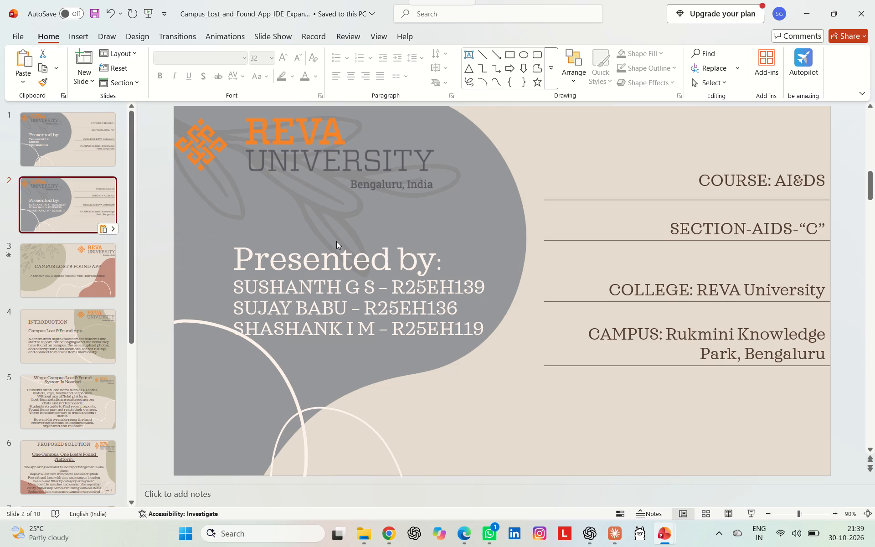
pyautogui.click(105, 229)
pyautogui.click(153, 252)
pyautogui.click(67, 199)
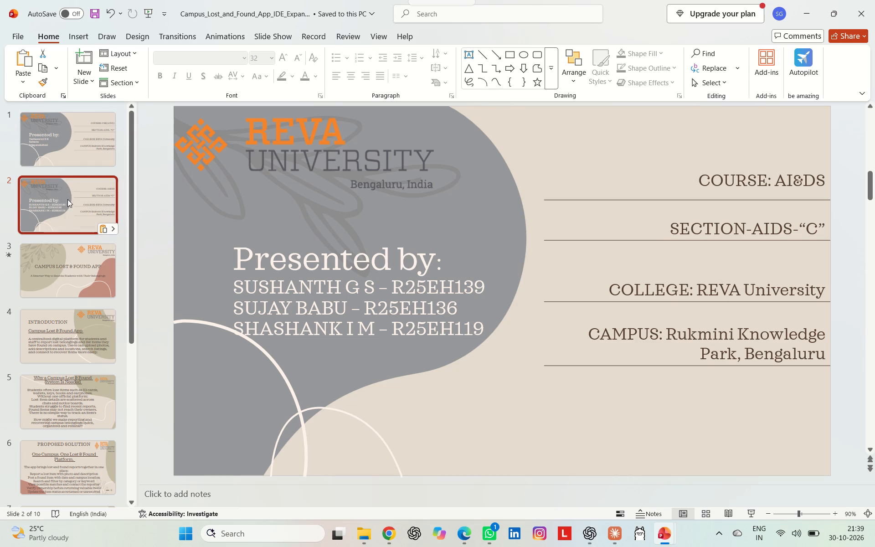
# Cut the original title slide with course CSE(AIML) from the start of the deck.
pyautogui.click(62, 150)
pyautogui.rightClick(62, 150)
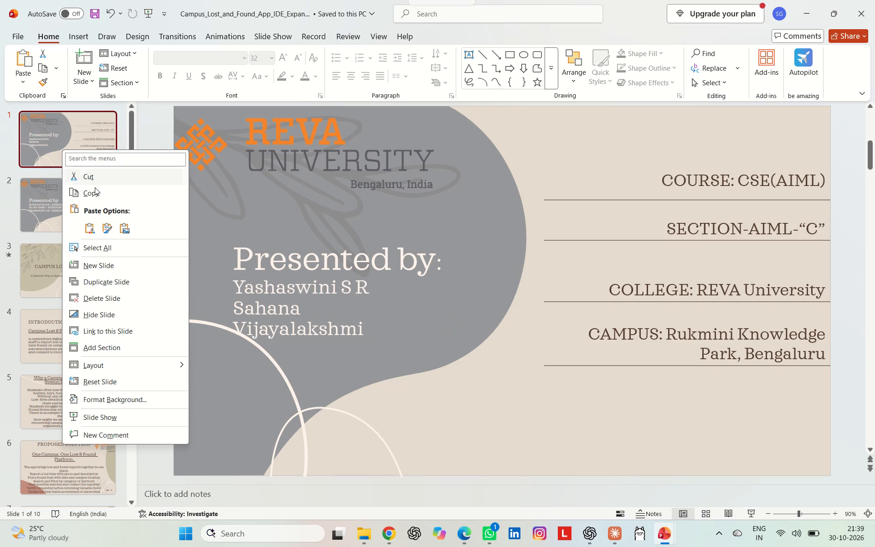
pyautogui.click(93, 181)
pyautogui.scroll(-4, 36, 267)
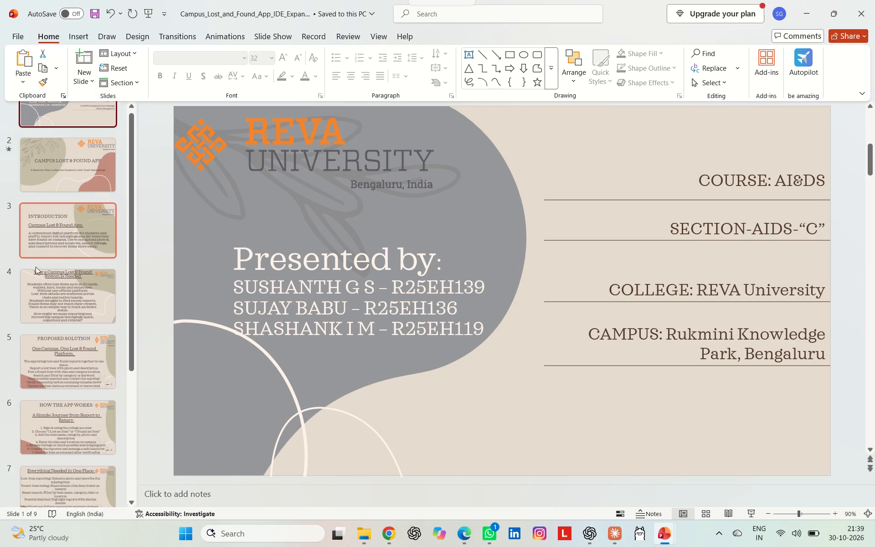
# Review the slides from 9 back to title slide 1, checking their headings, text, logos and slide numbers.
pyautogui.scroll(-10, 36, 267)
pyautogui.click(48, 453)
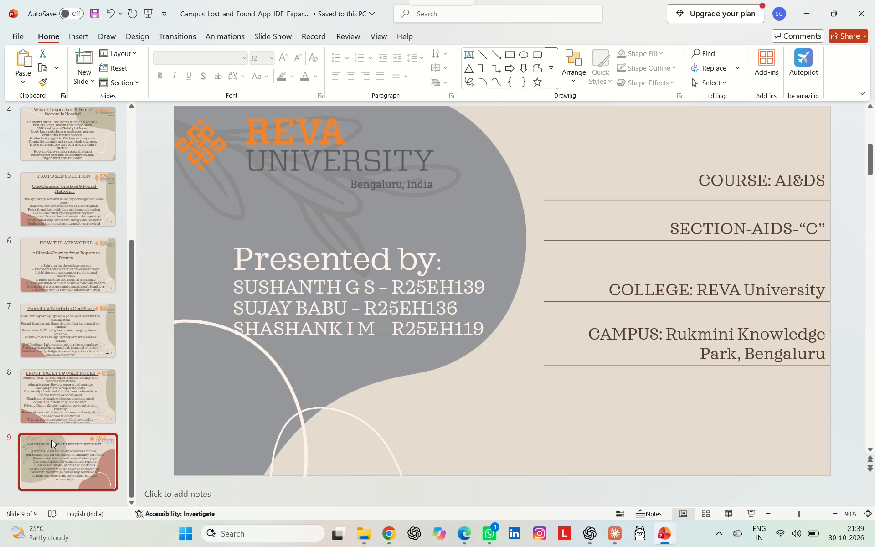
pyautogui.click(53, 450)
pyautogui.click(51, 418)
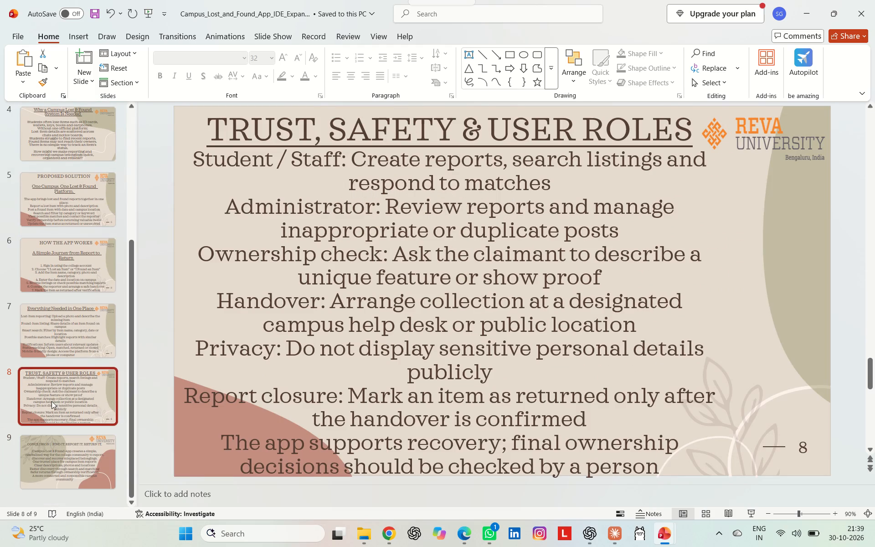
pyautogui.click(65, 350)
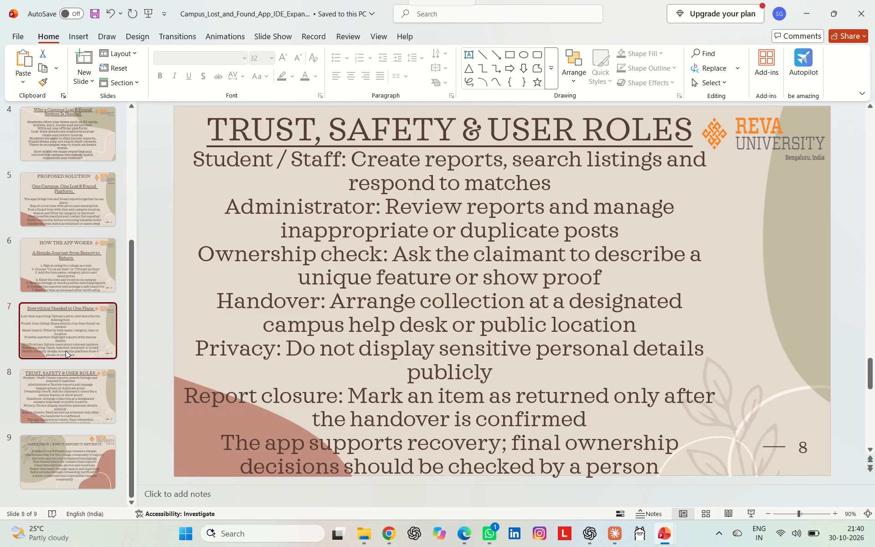
pyautogui.scroll(2, 67, 348)
pyautogui.click(69, 314)
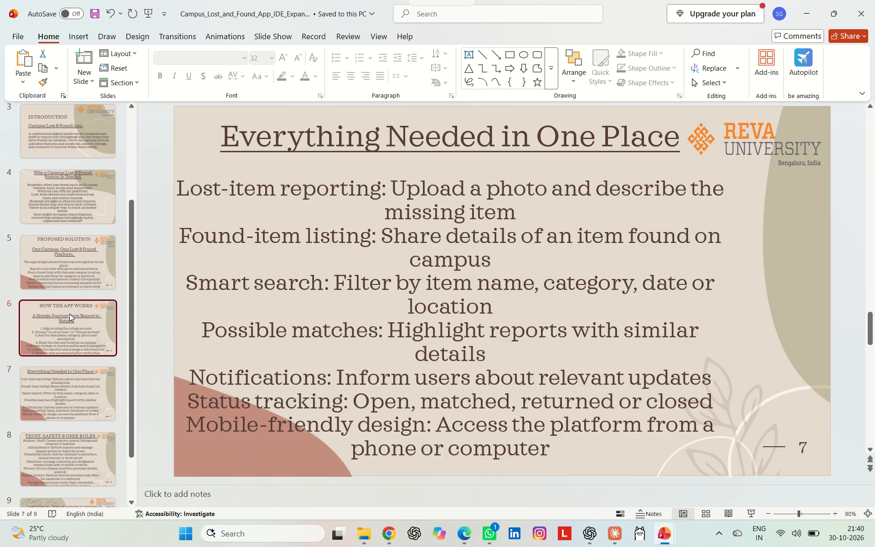
pyautogui.scroll(3, 69, 314)
pyautogui.click(54, 356)
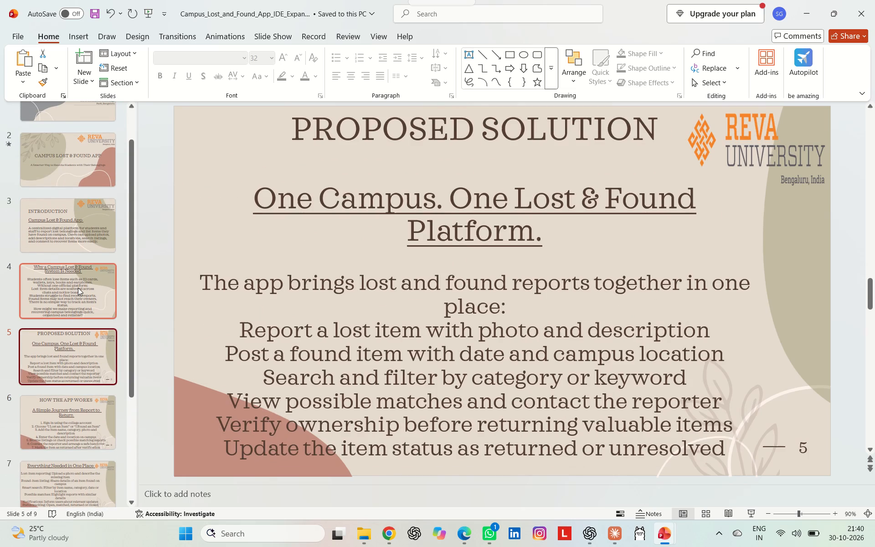
pyautogui.click(78, 288)
pyautogui.scroll(2, 78, 288)
pyautogui.click(78, 288)
pyautogui.scroll(3, 78, 288)
pyautogui.click(72, 232)
pyautogui.click(61, 143)
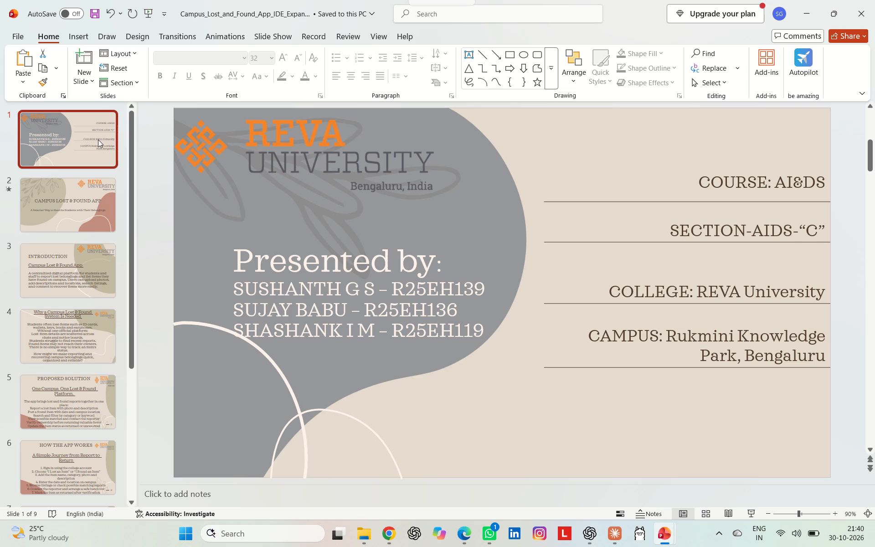
# Check slides 1 and 2 again and scan the thumbnails of the whole deck for the correct slide order.
pyautogui.click(103, 193)
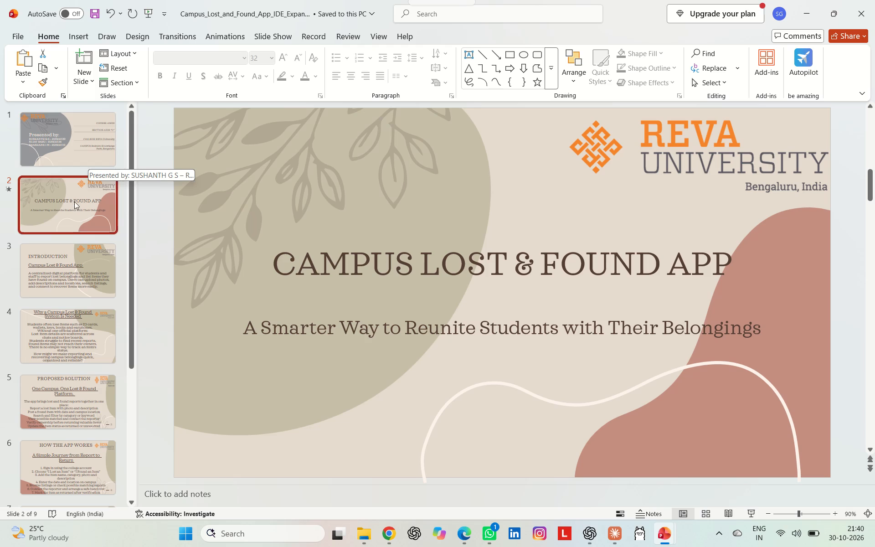
pyautogui.moveTo(74, 201); pyautogui.dragTo(68, 234)
pyautogui.click(72, 225)
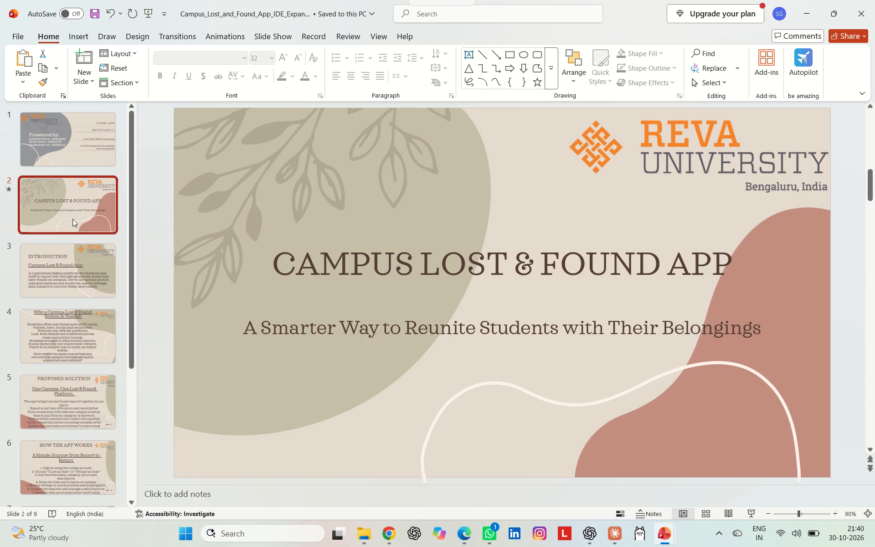
pyautogui.click(79, 163)
pyautogui.scroll(-15, 85, 223)
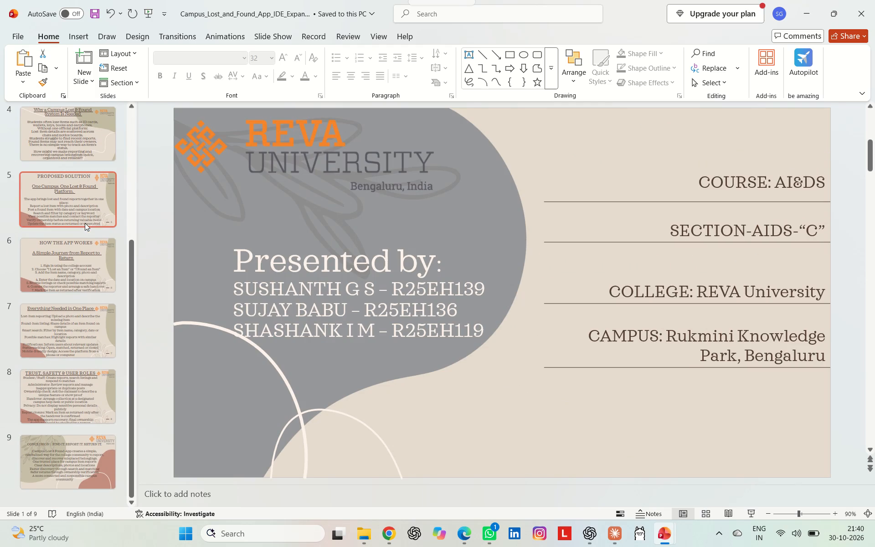
pyautogui.scroll(5, 65, 324)
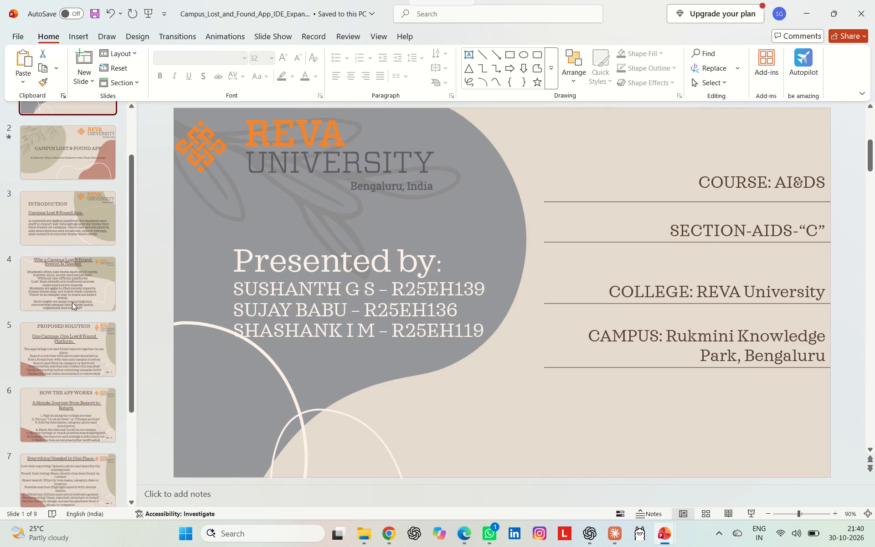
pyautogui.scroll(1, 72, 302)
pyautogui.scroll(5, 88, 248)
pyautogui.scroll(-5, 72, 295)
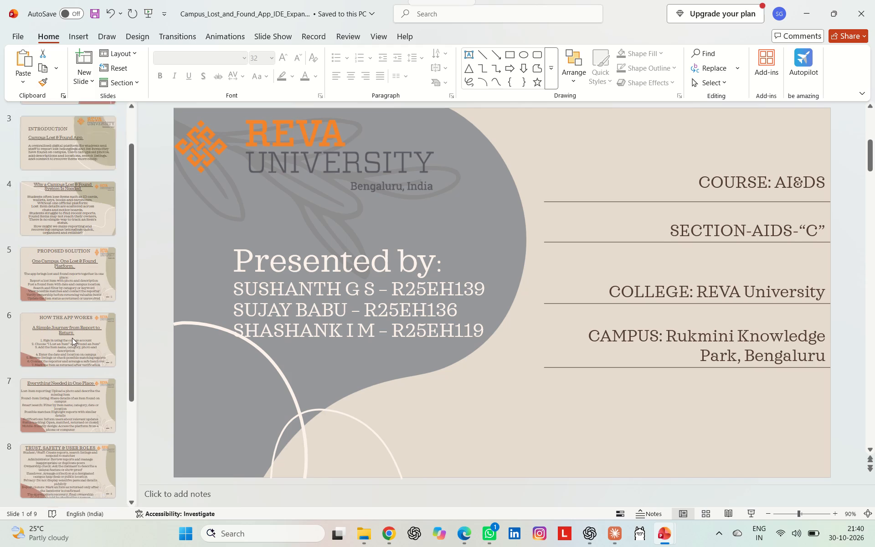
pyautogui.scroll(-8, 72, 338)
pyautogui.scroll(15, 72, 338)
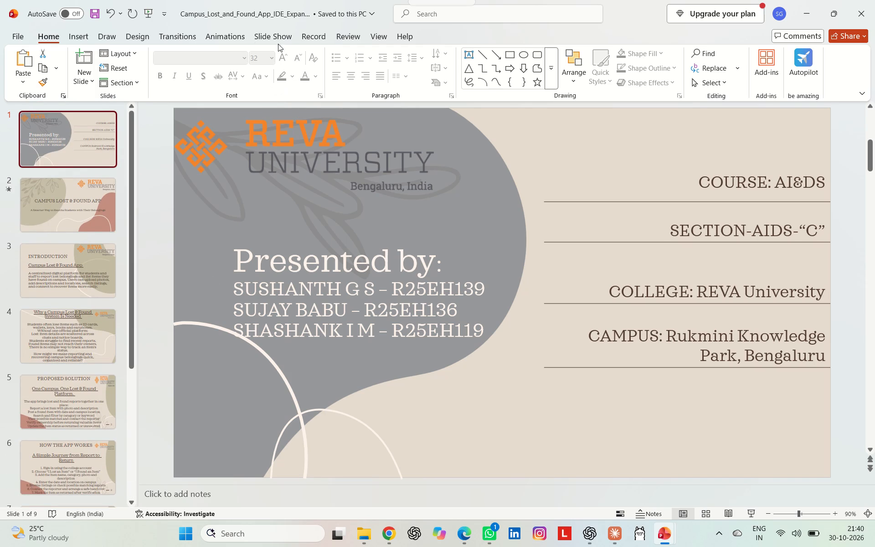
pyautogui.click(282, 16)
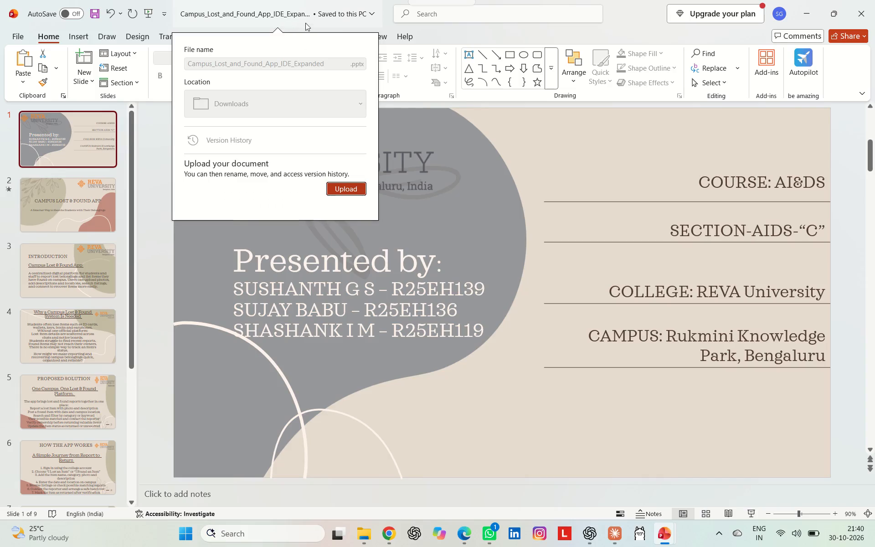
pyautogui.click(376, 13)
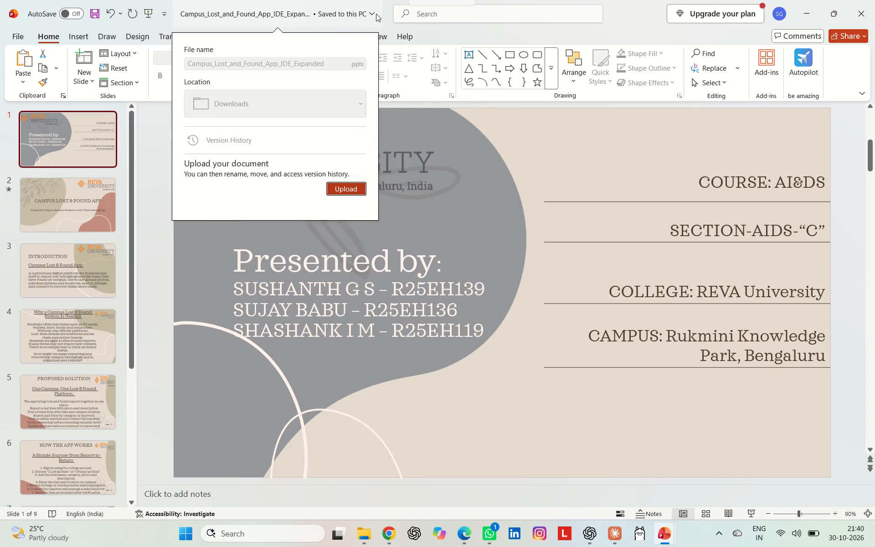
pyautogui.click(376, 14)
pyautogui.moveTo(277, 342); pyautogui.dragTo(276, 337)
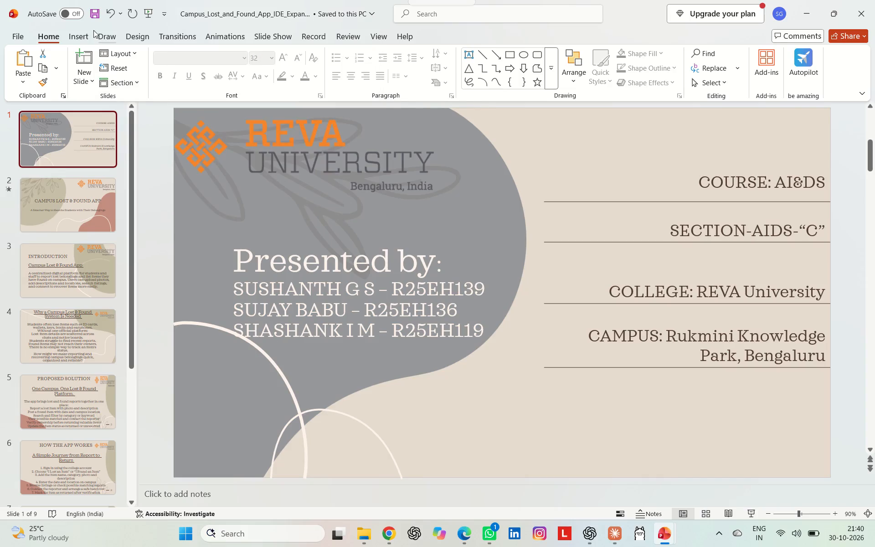
# Turn on AutoSave for the nine-slide deck by uploading it to OneDrive - Personal.
pyautogui.click(75, 14)
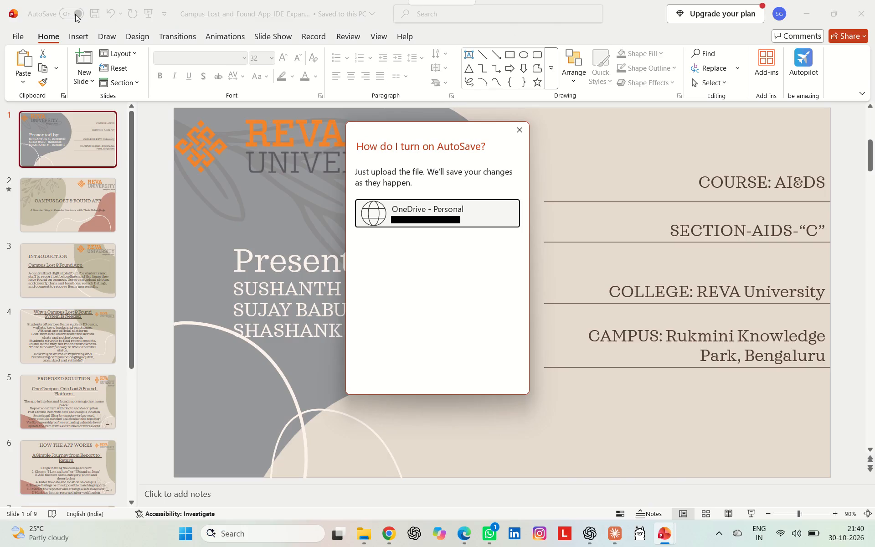
pyautogui.click(417, 223)
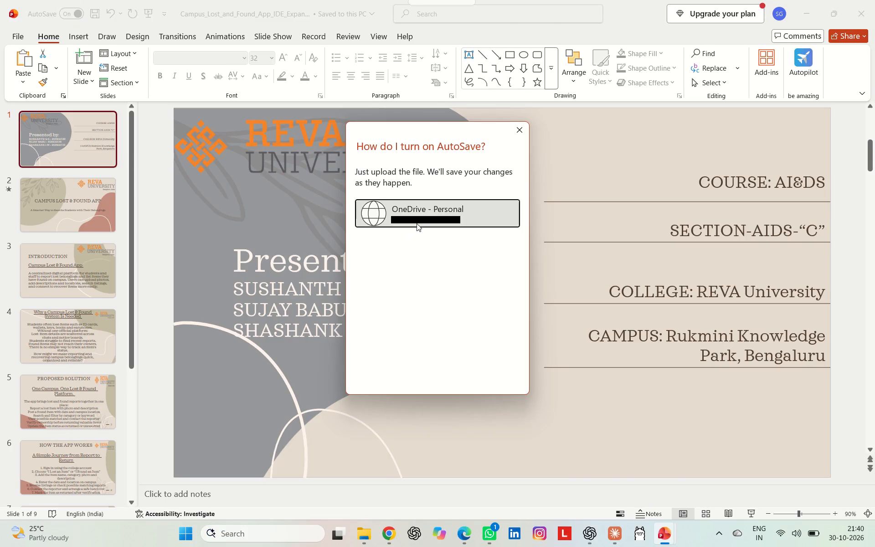
pyautogui.click(420, 217)
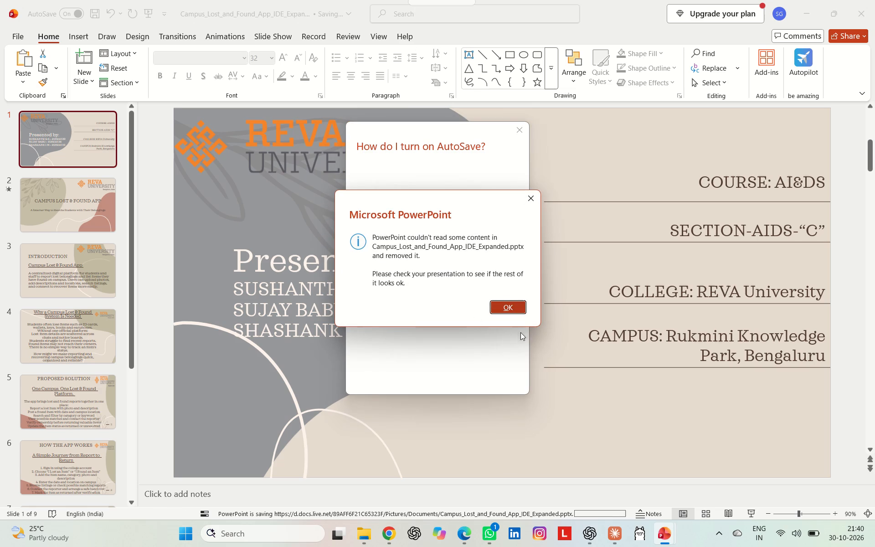
pyautogui.click(511, 313)
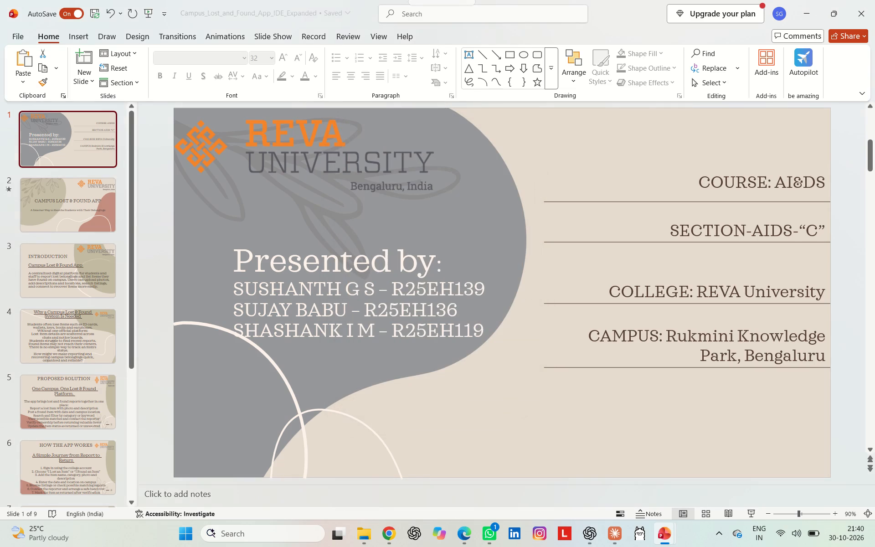
# Examine slides 2, 3, 8, 9 and title slide 1 of the uploaded deck for missing or altered content.
pyautogui.click(42, 222)
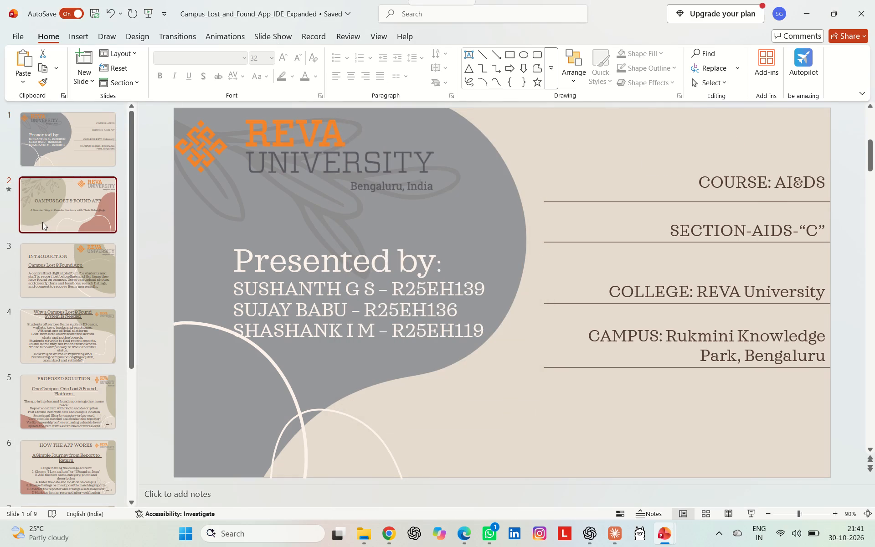
pyautogui.click(86, 278)
pyautogui.scroll(-14, 86, 278)
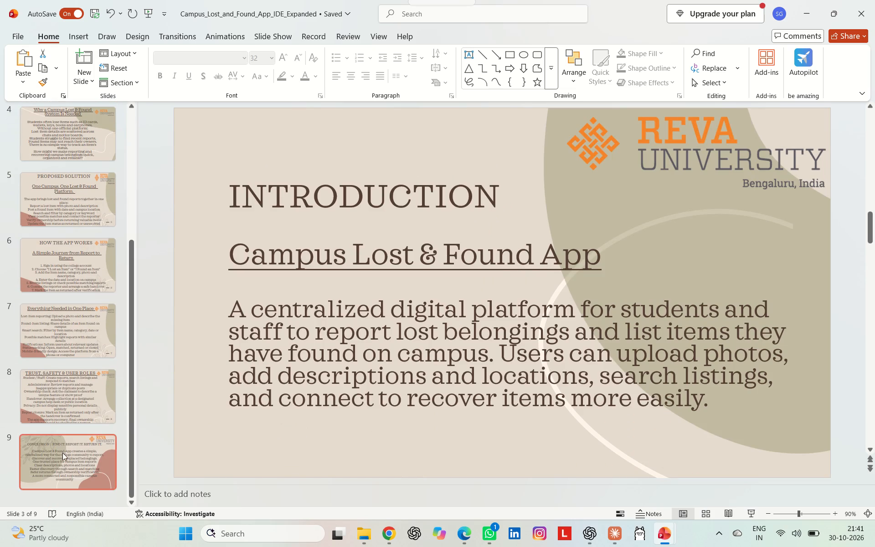
pyautogui.click(63, 459)
pyautogui.click(69, 404)
pyautogui.scroll(13, 77, 309)
pyautogui.click(93, 119)
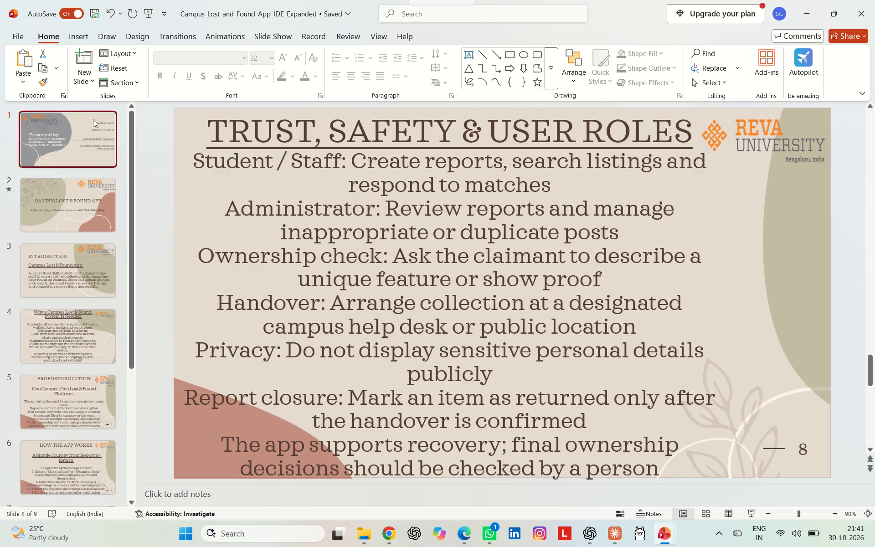
# Rename the uploaded presentation file as Campus_Lost_and_Found_App_IDE.
pyautogui.click(345, 13)
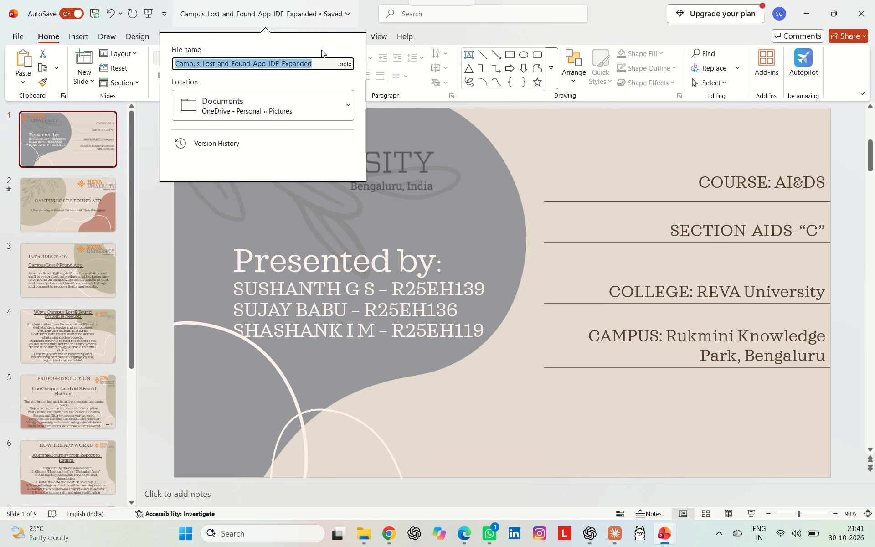
pyautogui.click(317, 64)
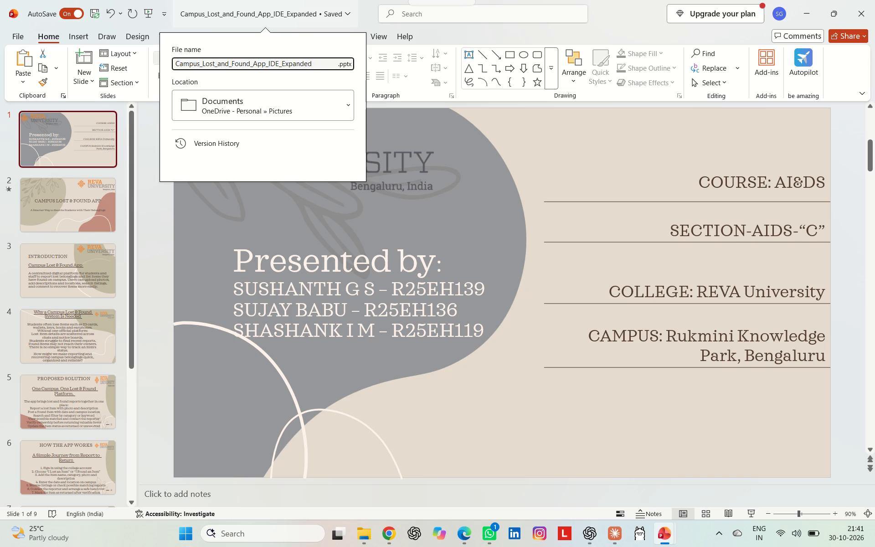
pyautogui.press('BackSpace')
pyautogui.press('BackSpace')
pyautogui.press('BackSpace')
pyautogui.press('BackSpace')
pyautogui.press('BackSpace')
pyautogui.press('BackSpace')
pyautogui.press('BackSpace')
pyautogui.press('BackSpace')
pyautogui.press('BackSpace')
pyautogui.click(239, 226)
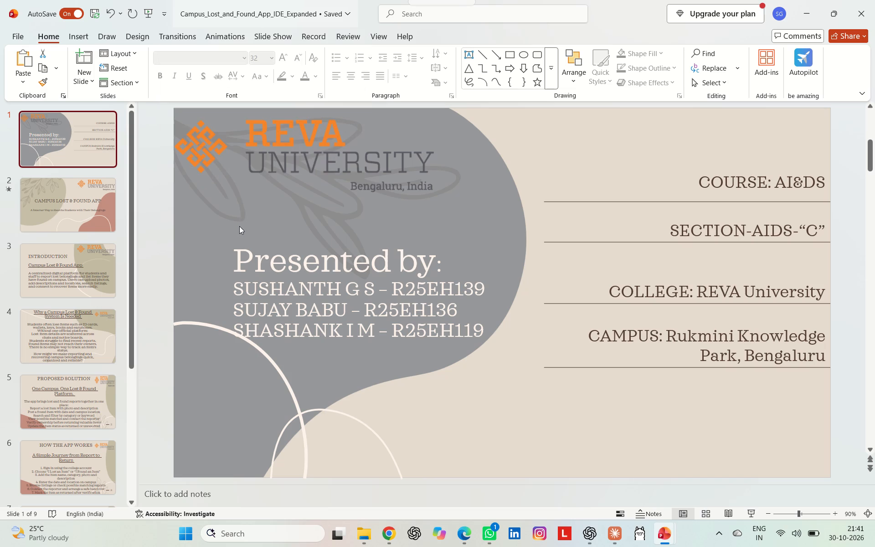
# Save a copy as Campus_Lost_and_Found_App_IDE, a PowerPoint Presentation, in the OneDrive Pictures > Documents folder, replacing the existing file.
pyautogui.click(15, 36)
pyautogui.click(39, 188)
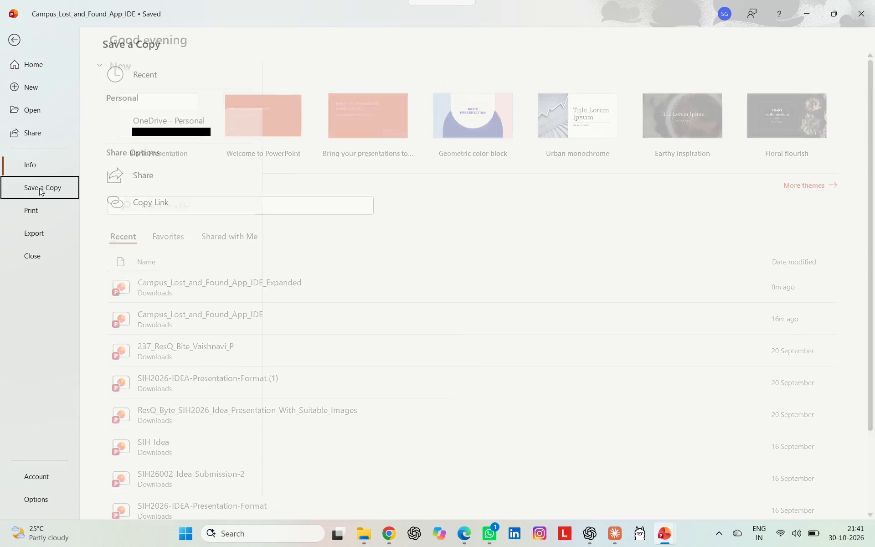
pyautogui.click(406, 115)
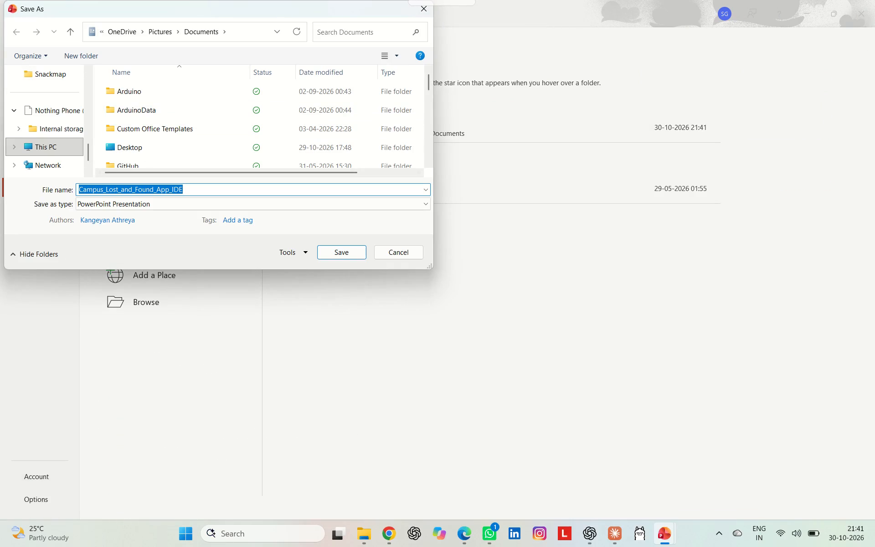
pyautogui.click(340, 249)
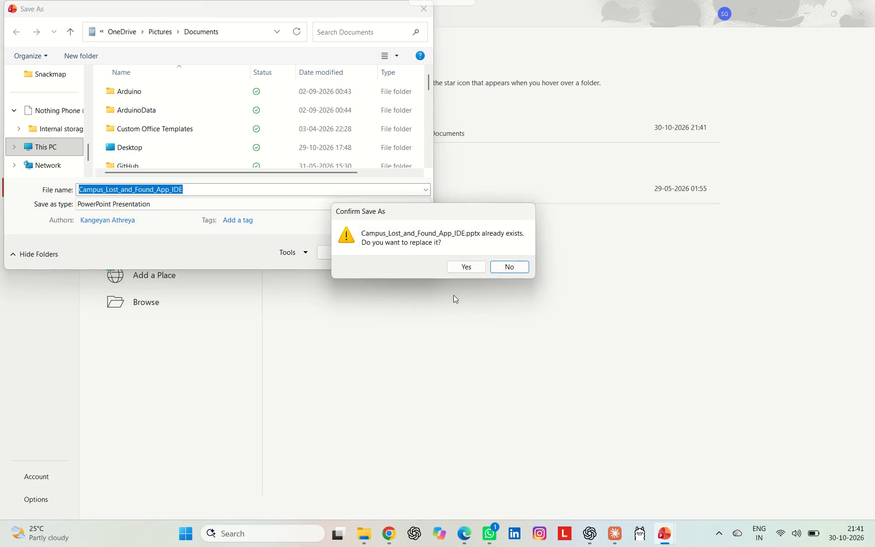
pyautogui.click(461, 267)
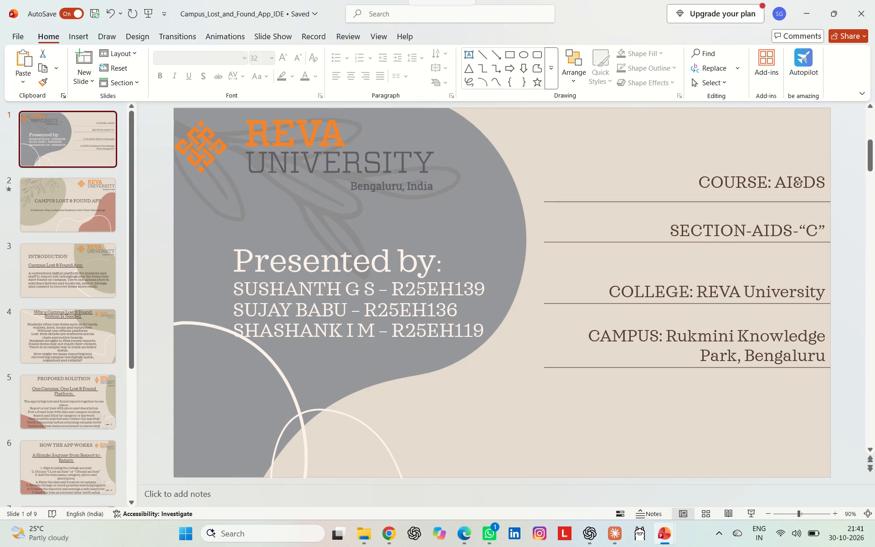
# Minimize the nine-slide Campus_Lost_and_Found_App_IDE deck and close its window.
pyautogui.click(798, 7)
pyautogui.click(818, 3)
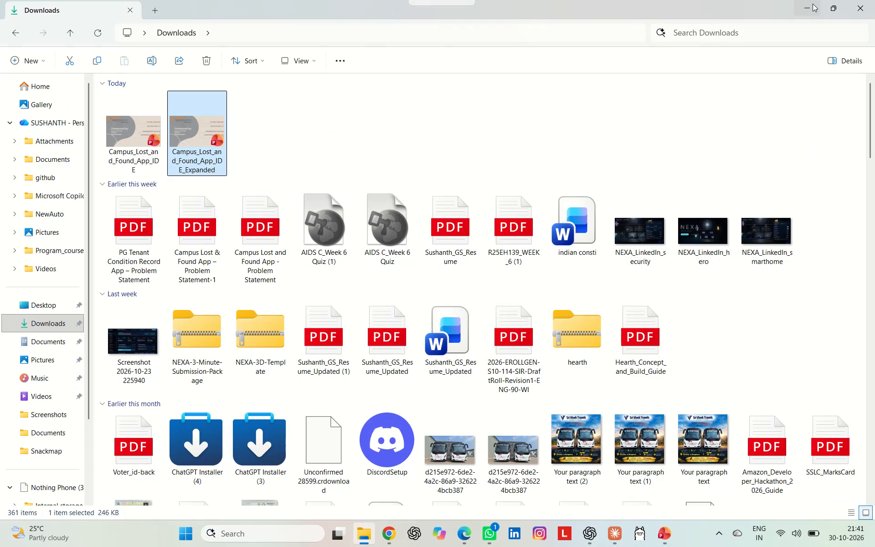
pyautogui.click(674, 536)
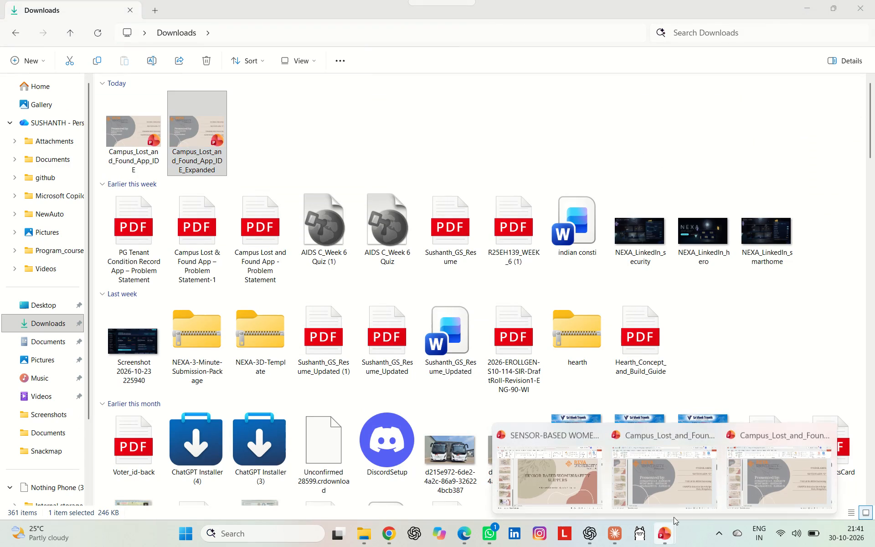
pyautogui.click(830, 431)
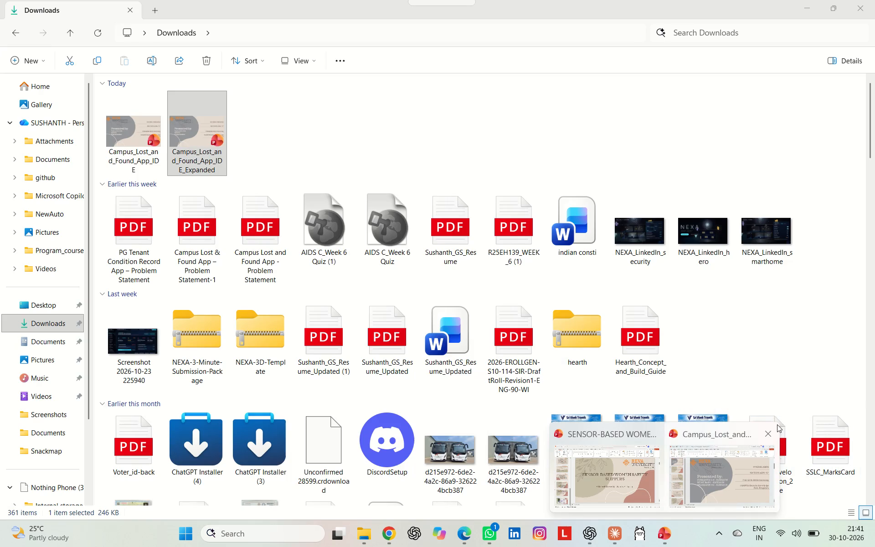
# Close the six-slide Campus_Lost_and_Found_App_IDE deck, saving its changes in the Downloads folder.
pyautogui.moveTo(771, 424); pyautogui.dragTo(765, 428)
pyautogui.click(874, 0)
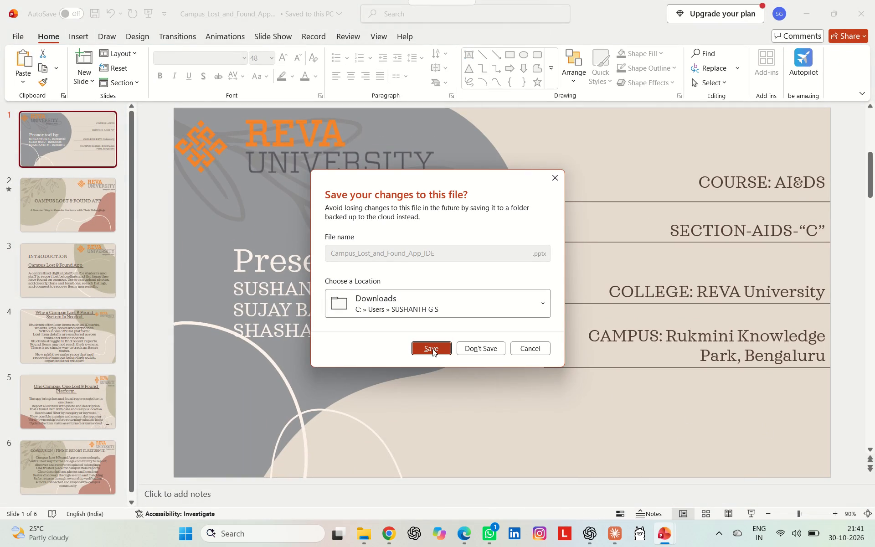
pyautogui.scroll(-8, 56, 448)
pyautogui.click(426, 350)
# Close the remaining open deck about the sensor-based women's safety project.
pyautogui.click(670, 535)
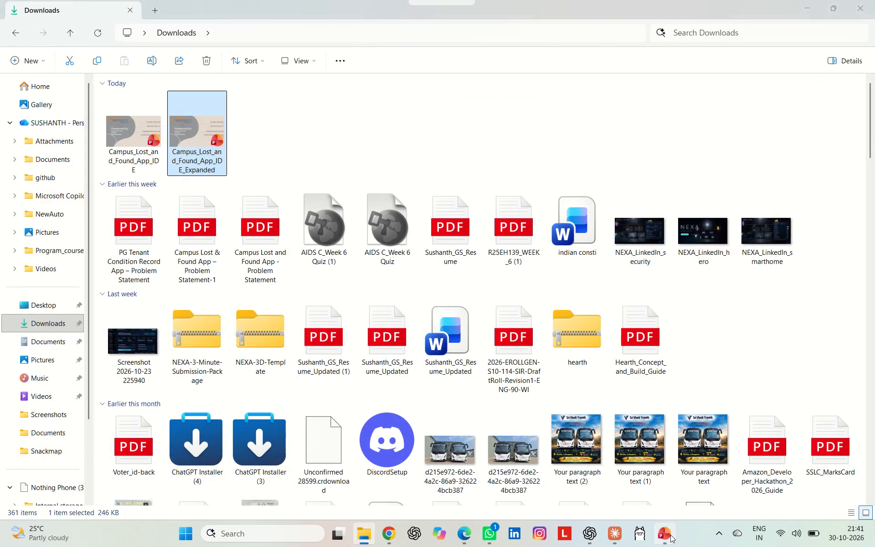
pyautogui.click(874, 0)
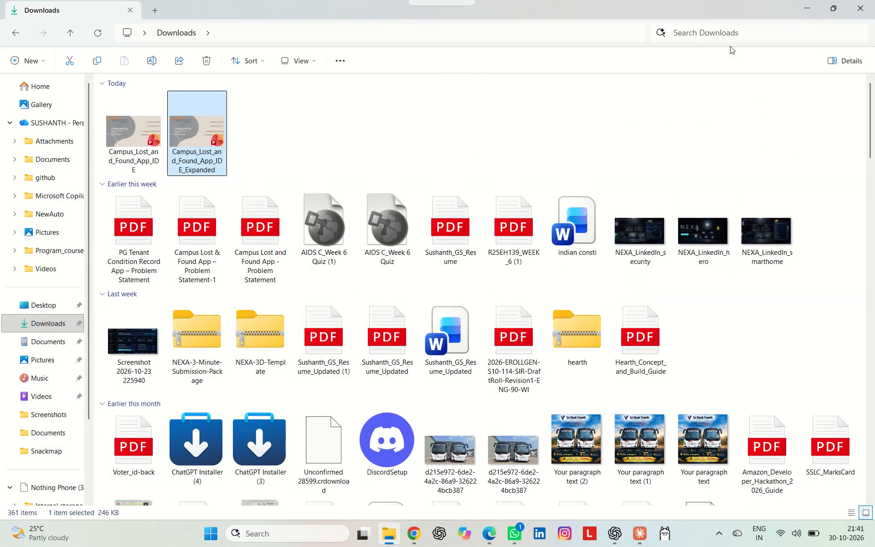
# Open the Campus_Lost_and_Found_App_IDE presentation from the OneDrive Pictures > Documents folder.
pyautogui.click(40, 348)
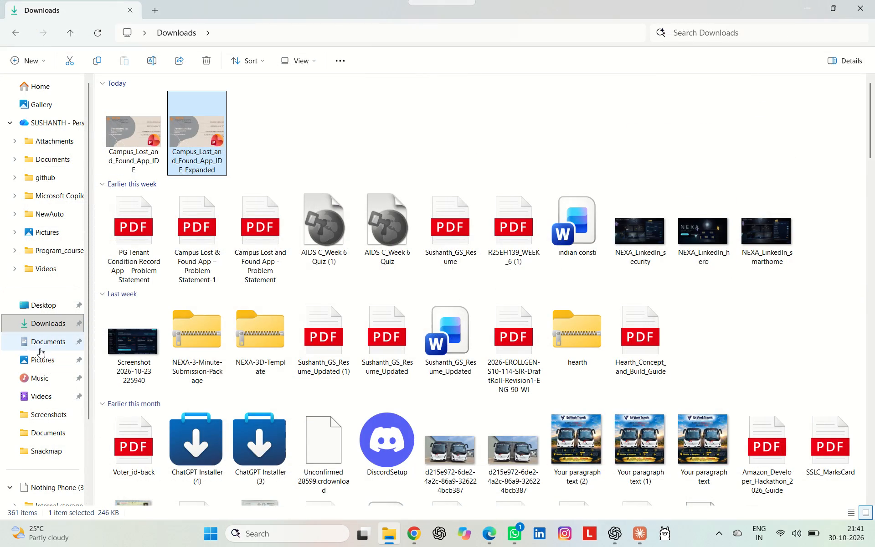
pyautogui.scroll(-6, 342, 279)
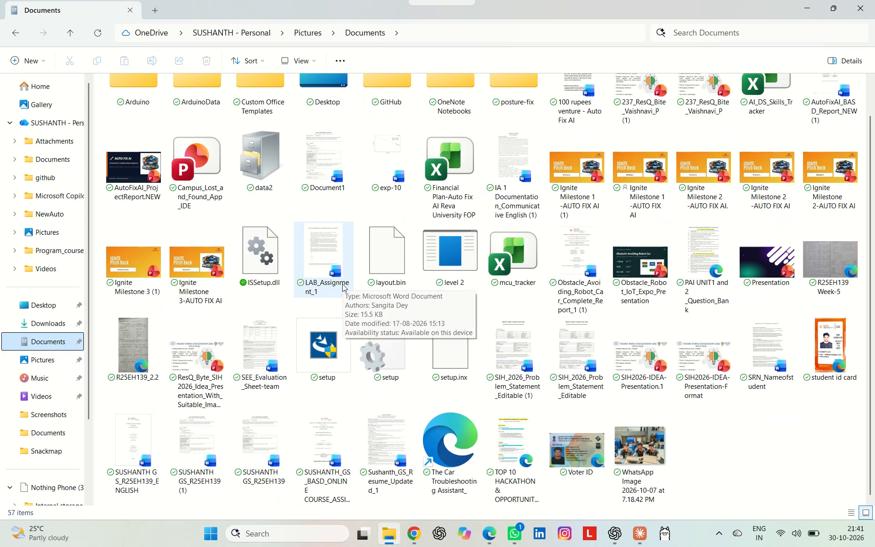
pyautogui.scroll(10, 342, 284)
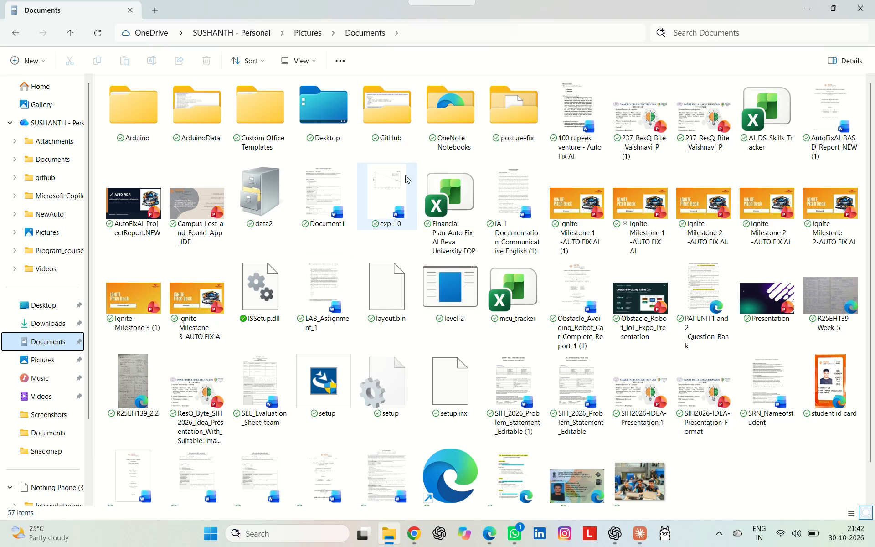
pyautogui.scroll(-3, 547, 154)
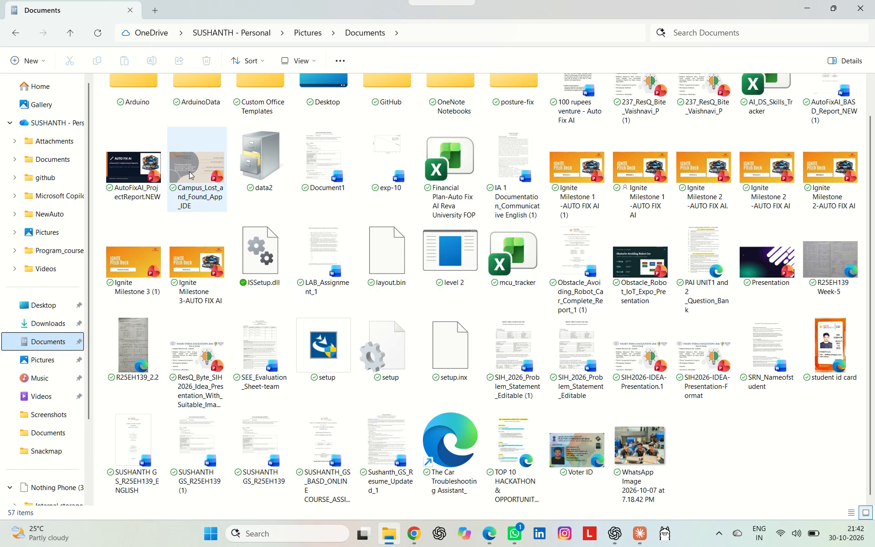
pyautogui.doubleClick(189, 171)
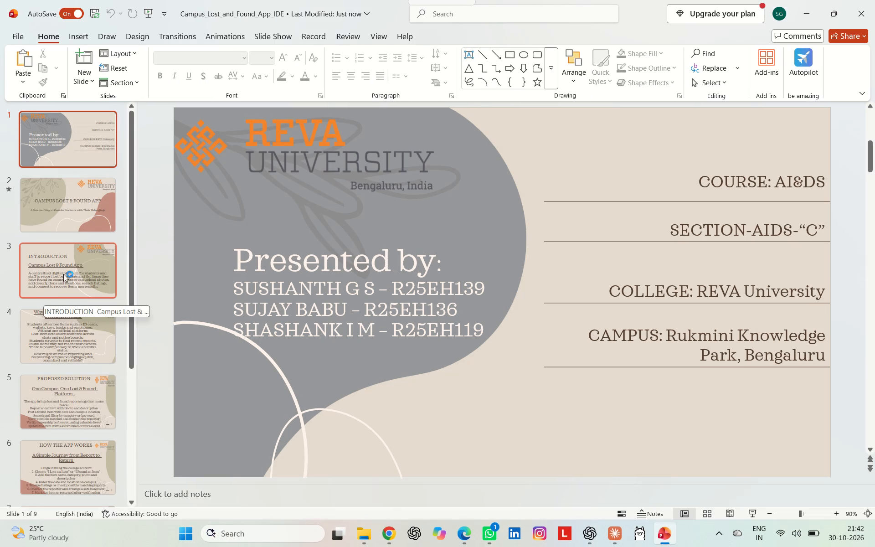
# Spot-check the Introduction, Conclusion, presenter and title slides of the reopened deck for the intended content.
pyautogui.click(68, 258)
pyautogui.scroll(-8, 60, 324)
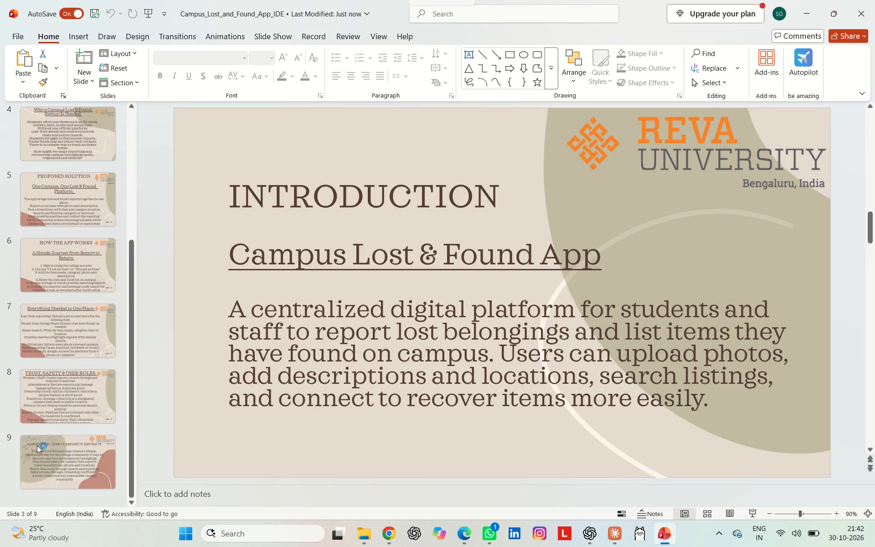
pyautogui.click(41, 447)
pyautogui.scroll(9, 78, 252)
pyautogui.click(98, 123)
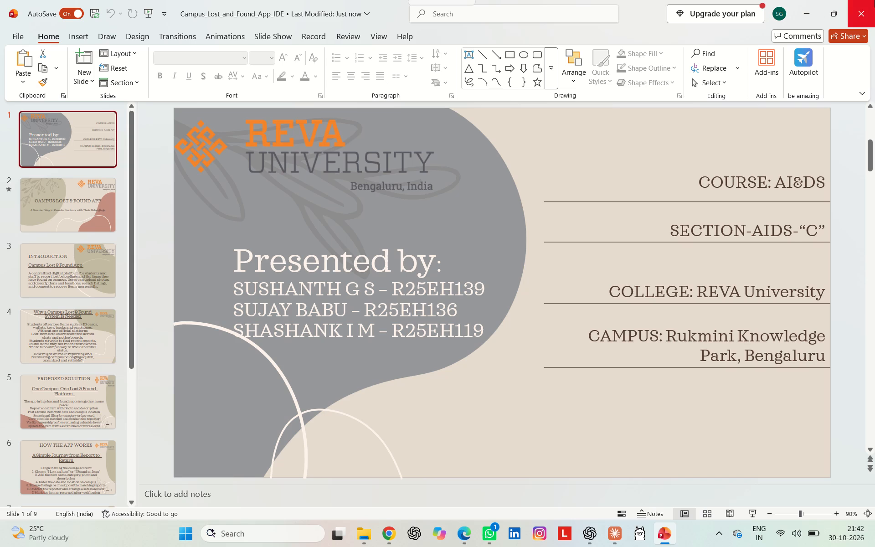
pyautogui.click(99, 216)
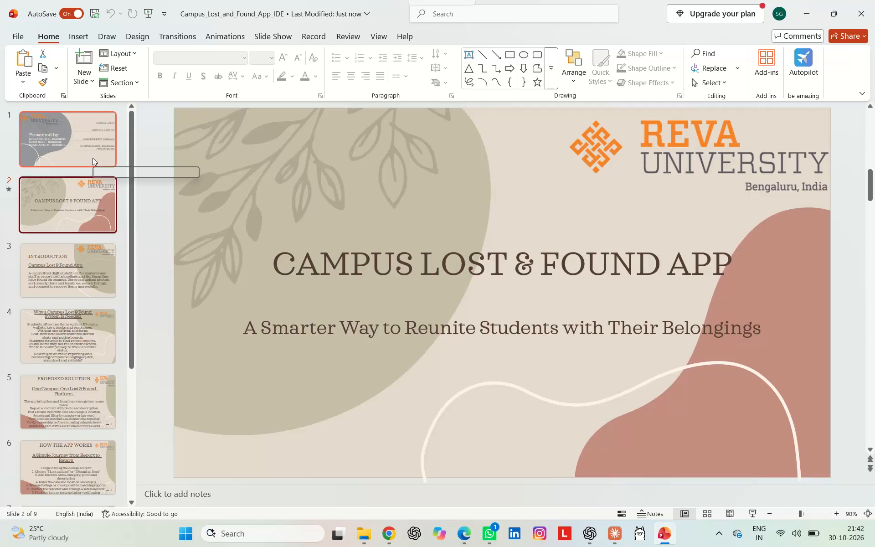
pyautogui.click(93, 158)
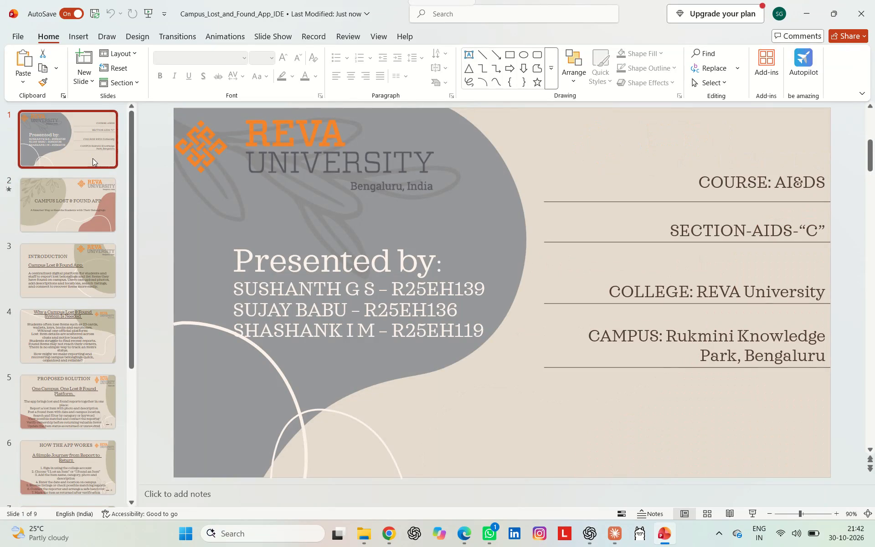
# Examine slides 3 through 9 in order, from Introduction to Conclusion, and return to the presenter slide.
pyautogui.click(50, 250)
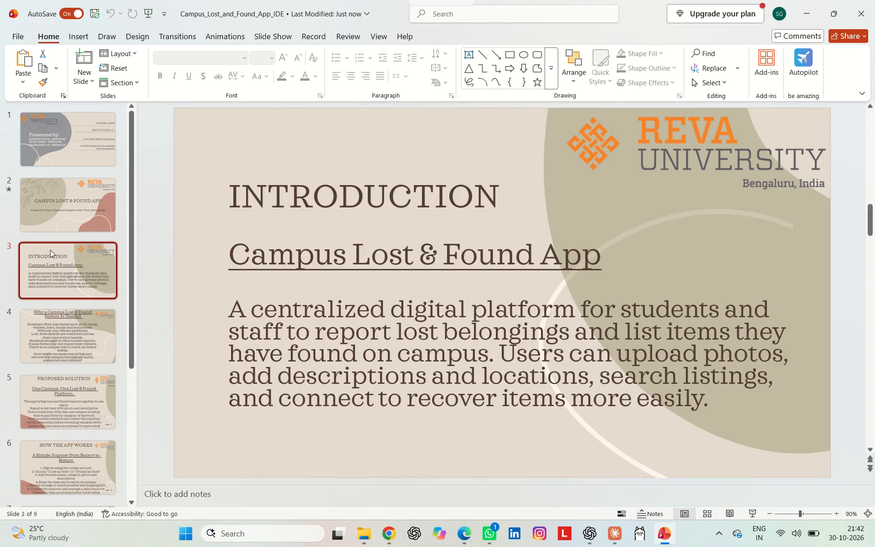
pyautogui.click(48, 344)
pyautogui.scroll(-1, 48, 344)
pyautogui.click(39, 369)
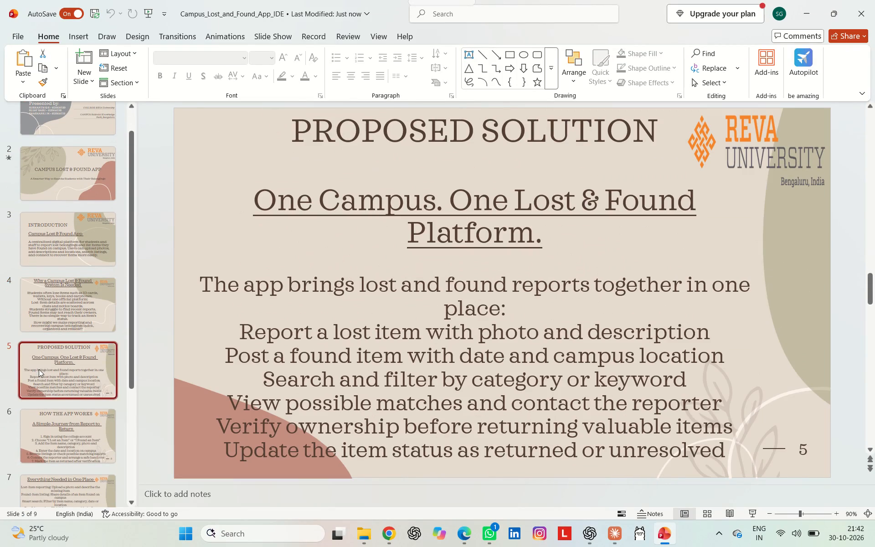
pyautogui.scroll(-1, 39, 369)
pyautogui.click(37, 394)
pyautogui.scroll(5, 73, 365)
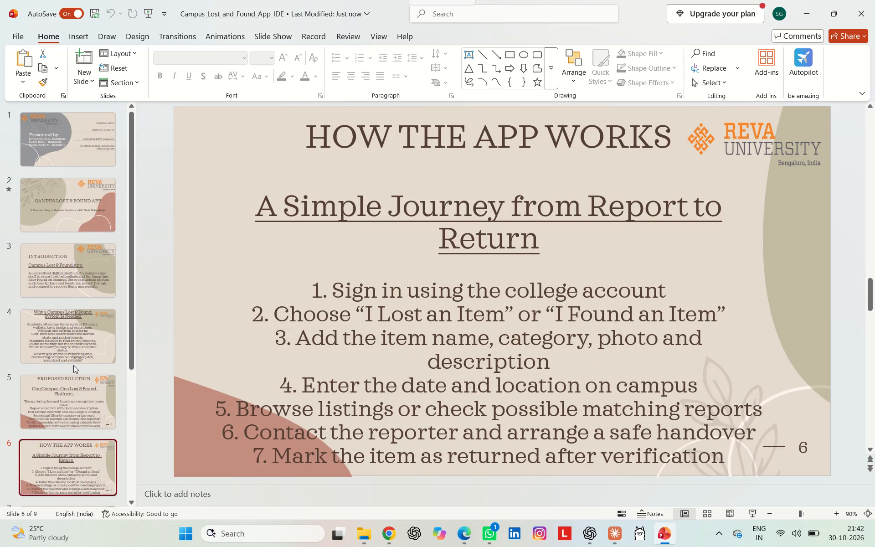
pyautogui.scroll(-4, 73, 365)
pyautogui.click(56, 399)
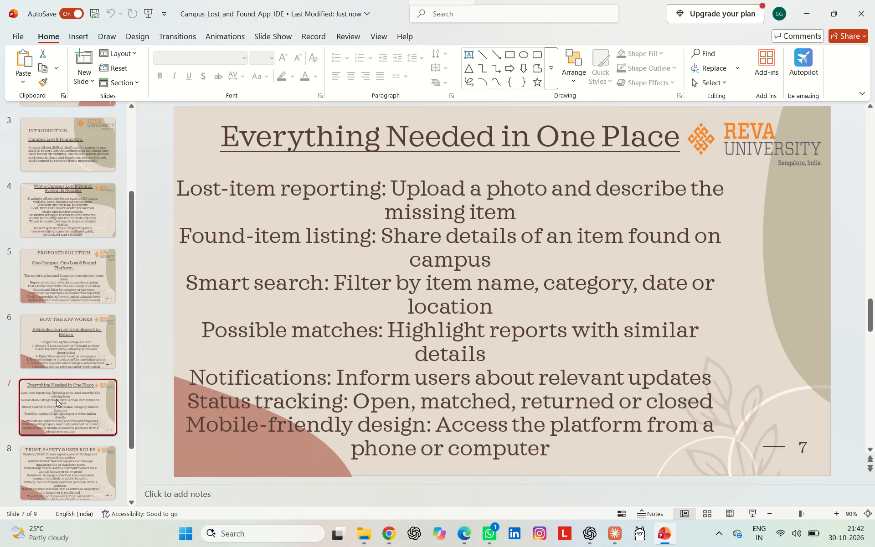
pyautogui.scroll(-1, 56, 399)
pyautogui.click(48, 423)
pyautogui.scroll(-2, 48, 423)
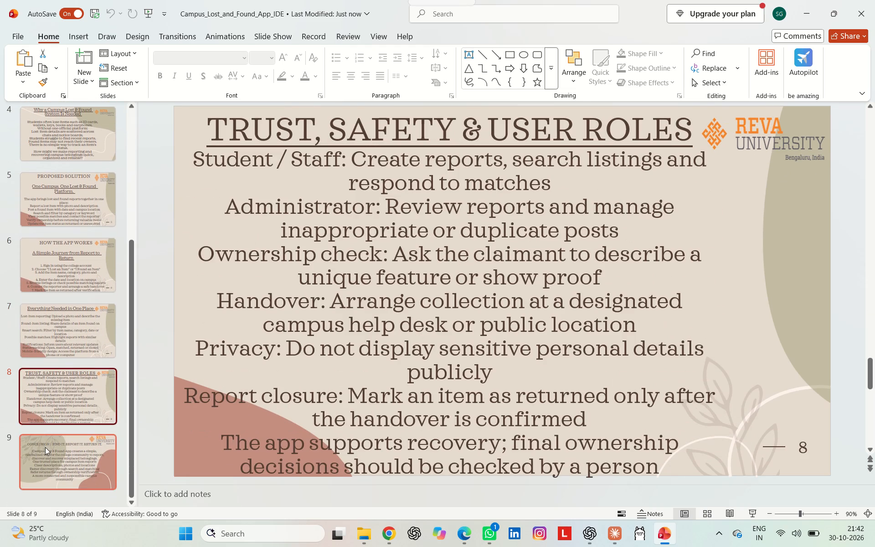
pyautogui.click(45, 447)
pyautogui.click(62, 414)
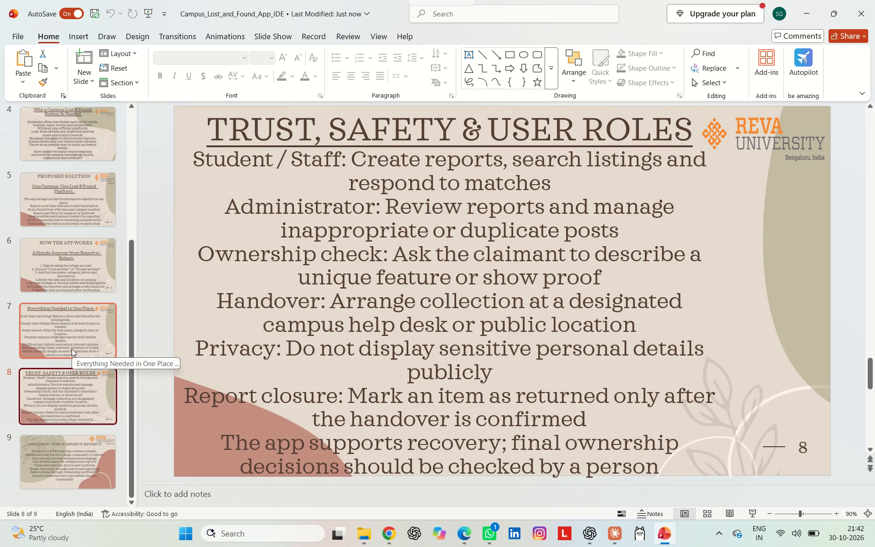
pyautogui.click(58, 481)
pyautogui.scroll(14, 75, 362)
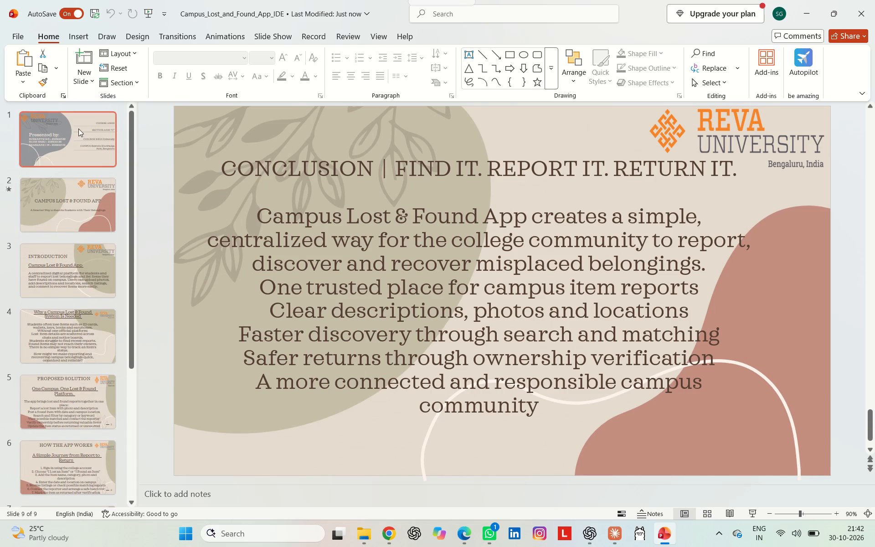
pyautogui.click(78, 129)
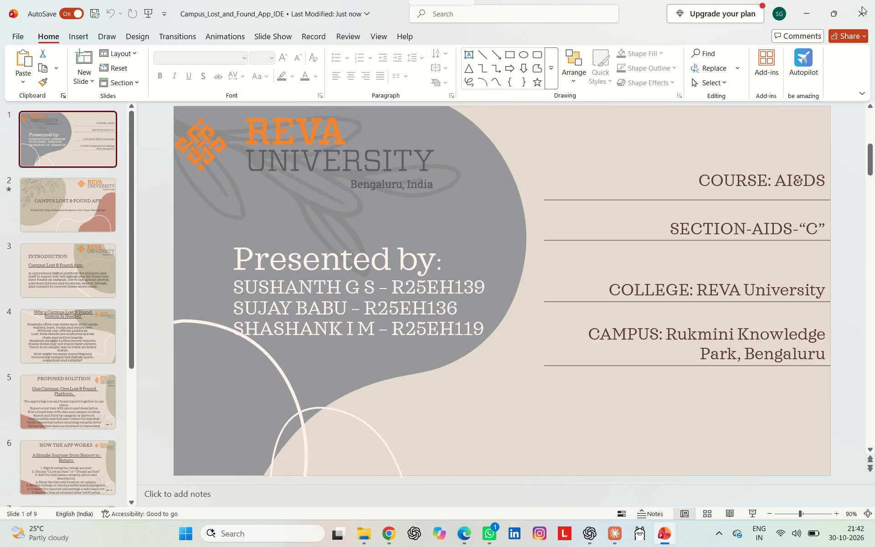
# Review the whole deck once more from the opening slides to the closing ones, ending on slide 1.
pyautogui.click(93, 197)
pyautogui.click(84, 154)
pyautogui.click(84, 191)
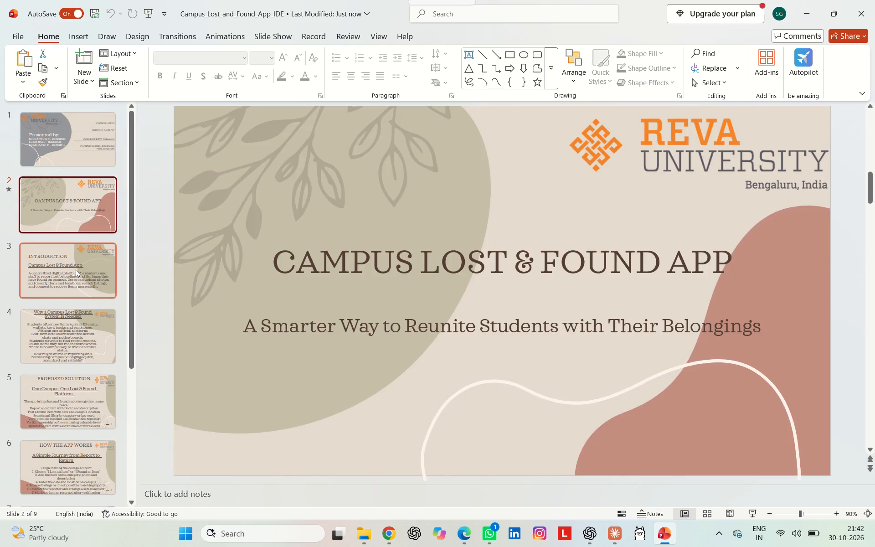
pyautogui.click(76, 269)
pyautogui.scroll(-1, 74, 301)
pyautogui.click(72, 310)
pyautogui.scroll(-1, 64, 362)
pyautogui.click(64, 362)
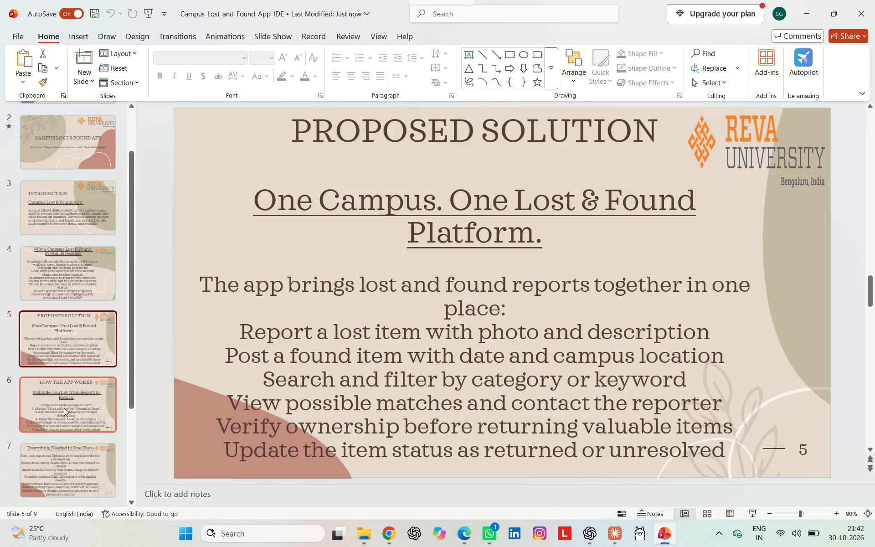
pyautogui.click(64, 408)
pyautogui.scroll(-4, 69, 419)
pyautogui.click(69, 418)
pyautogui.click(61, 478)
pyautogui.click(59, 363)
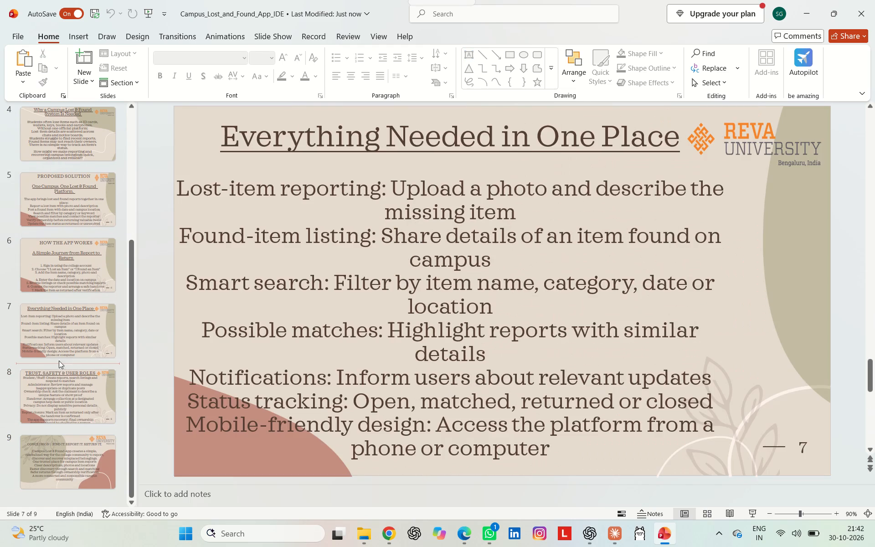
pyautogui.click(56, 316)
pyautogui.click(53, 248)
pyautogui.scroll(10, 53, 248)
pyautogui.moveTo(55, 229); pyautogui.dragTo(57, 224)
pyautogui.click(81, 157)
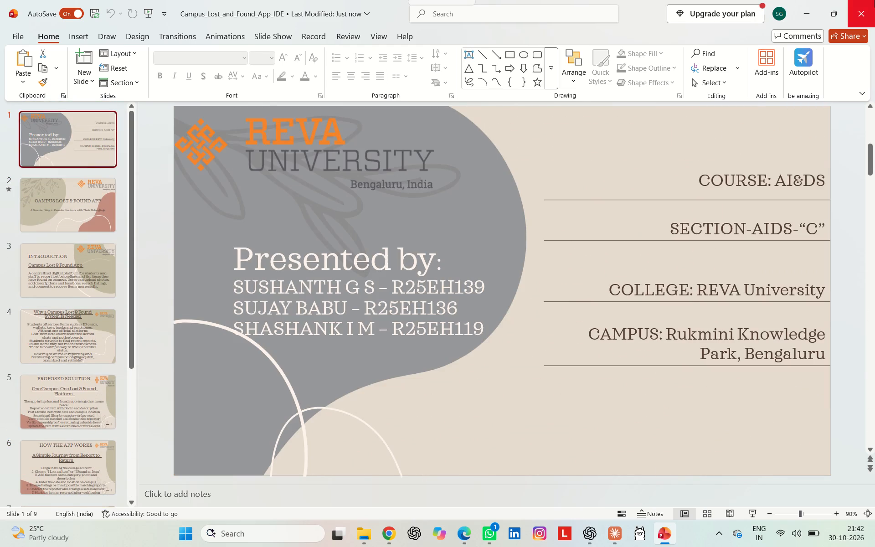
# Close the nine-slide Campus_Lost_and_Found_App_IDE deck.
pyautogui.click(874, 0)
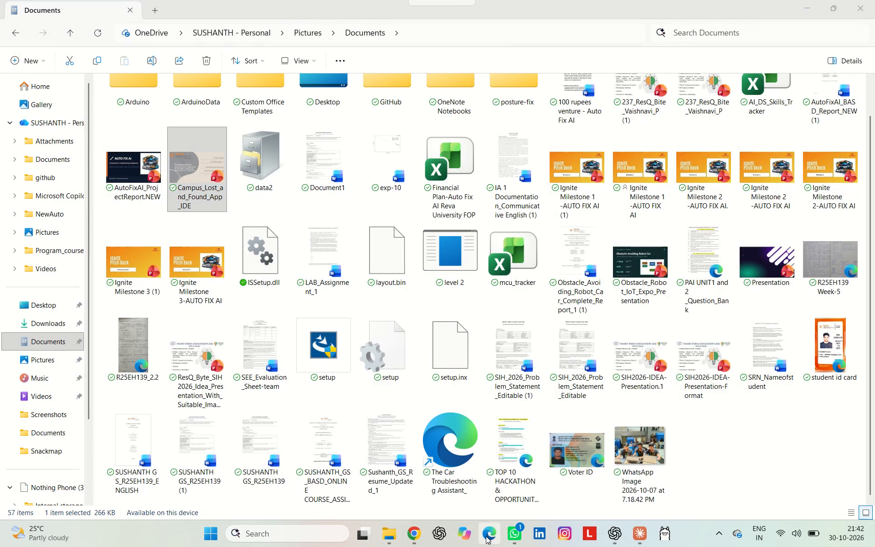
# Switch to Microsoft Edge and open the PPT folder under 3rdsem > IA1 in the shared university OneDrive.
pyautogui.click(486, 497)
pyautogui.click(467, 17)
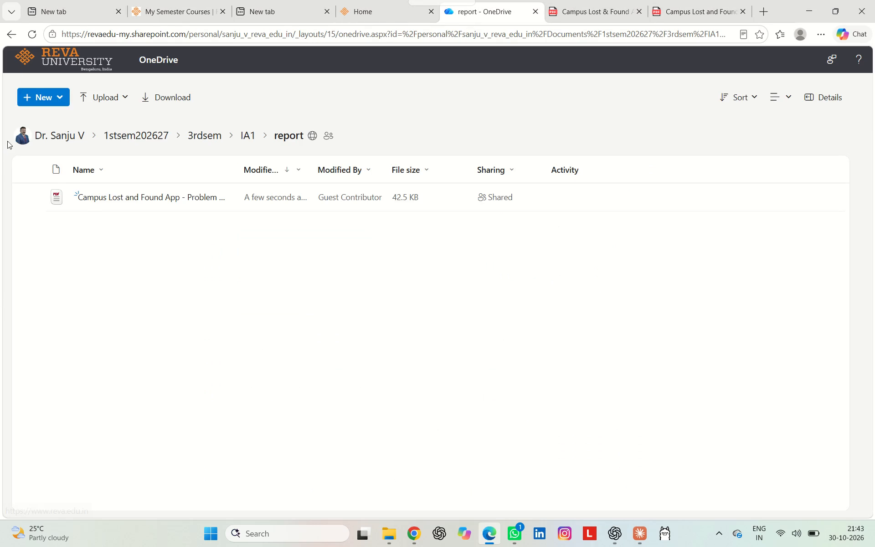
pyautogui.click(13, 30)
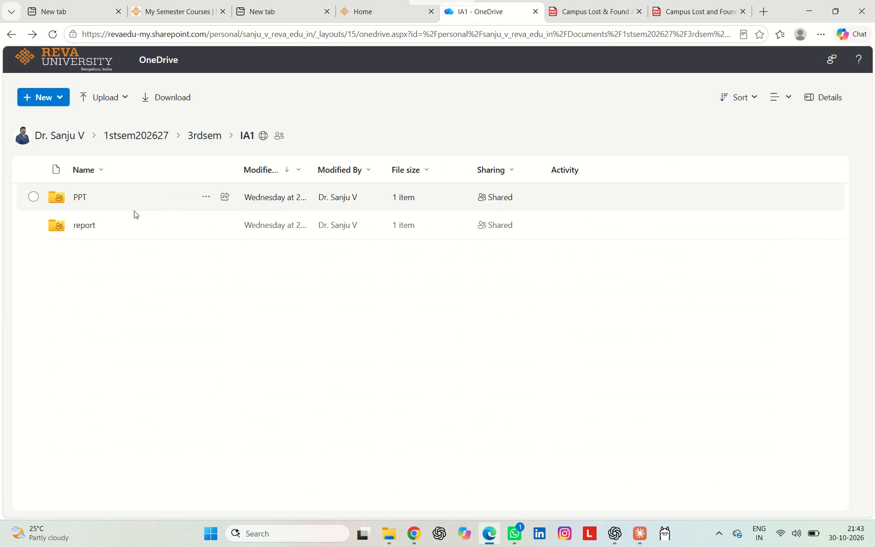
pyautogui.click(81, 196)
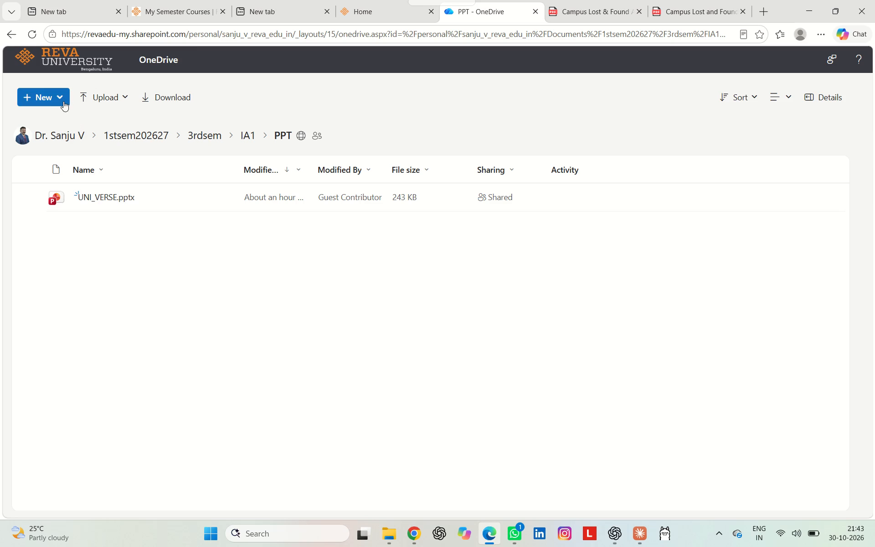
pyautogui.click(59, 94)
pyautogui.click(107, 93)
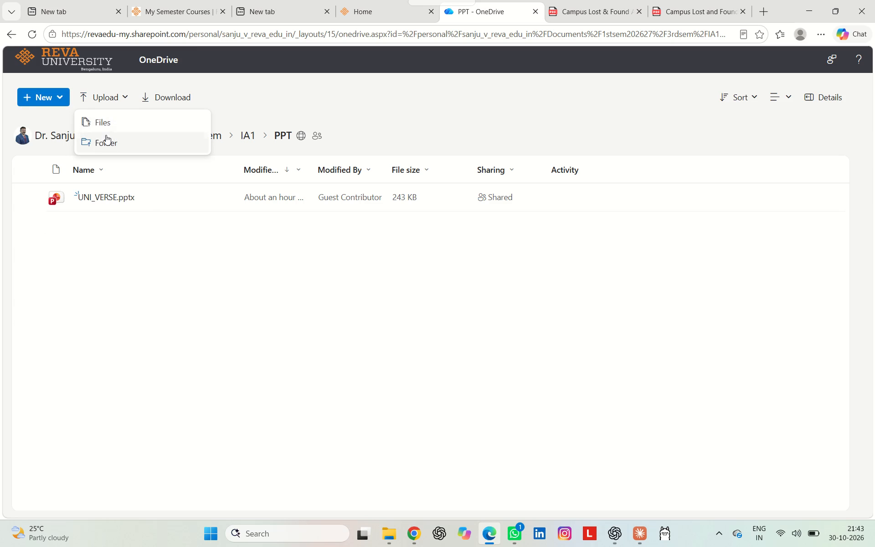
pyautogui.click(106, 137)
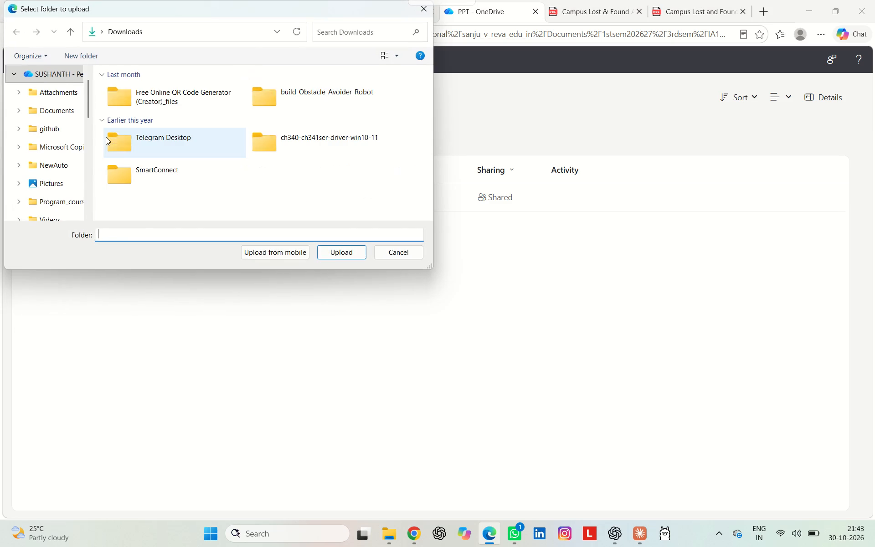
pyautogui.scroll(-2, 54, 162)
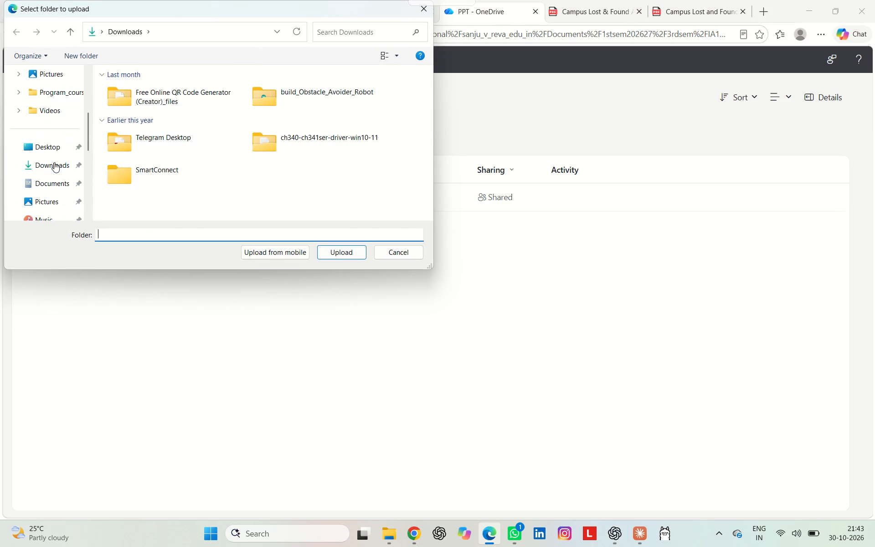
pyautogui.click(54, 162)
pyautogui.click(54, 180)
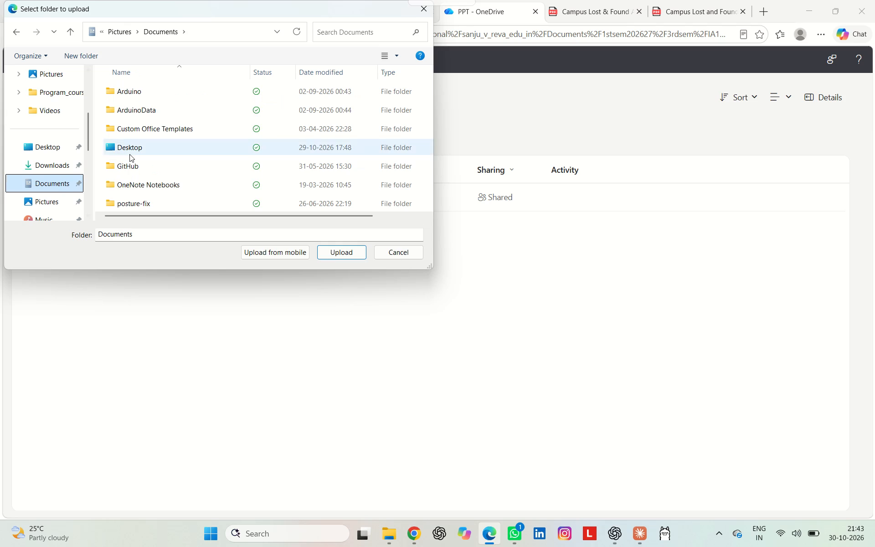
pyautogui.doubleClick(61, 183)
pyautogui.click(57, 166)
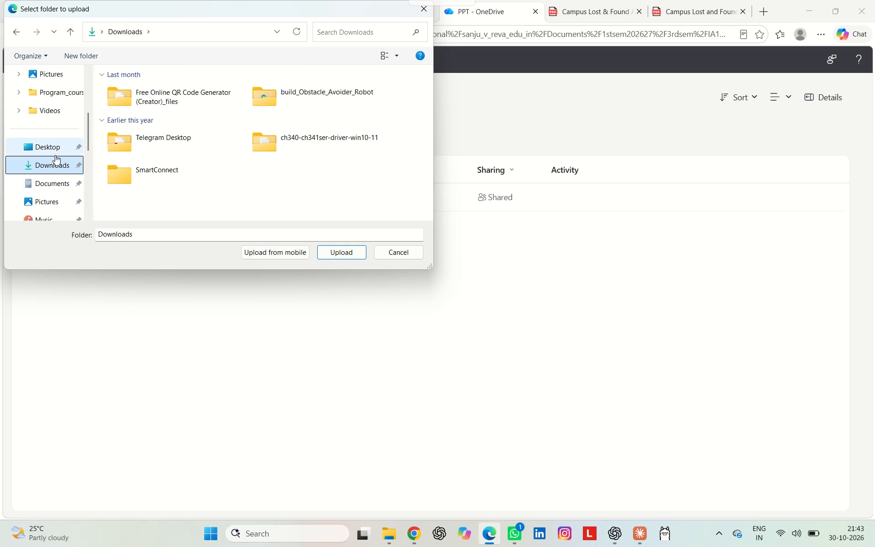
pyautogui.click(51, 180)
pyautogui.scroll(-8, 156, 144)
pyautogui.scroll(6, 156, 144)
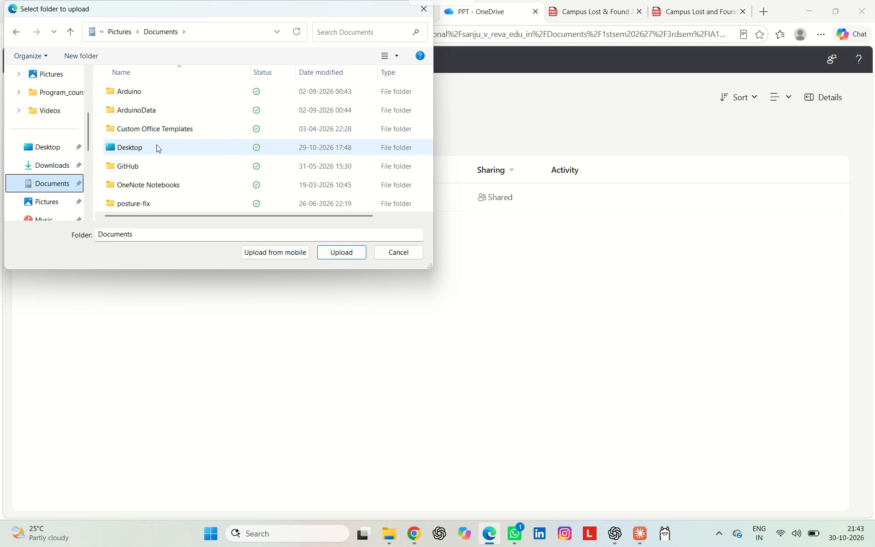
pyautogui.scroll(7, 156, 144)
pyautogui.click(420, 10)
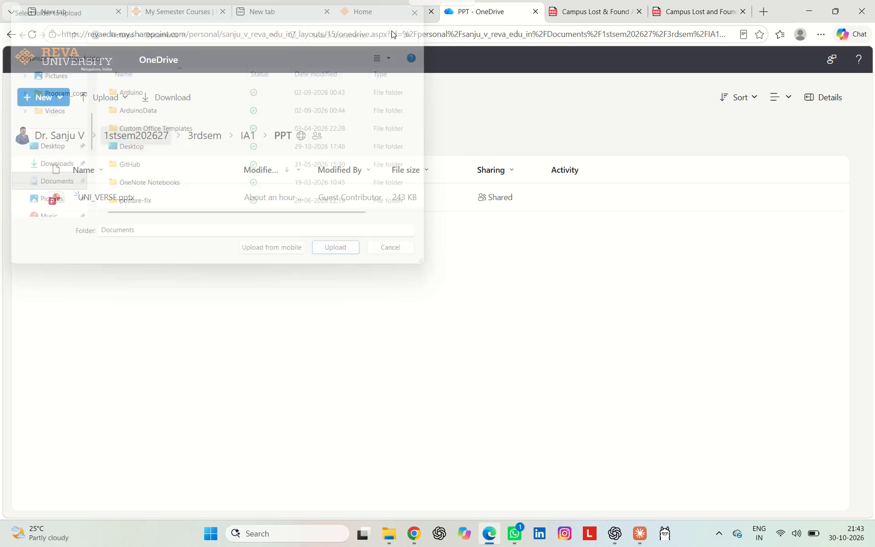
# Start a file upload to the PPT folder and look through the local Documents folder for the Campus Lost and Found deck.
pyautogui.click(125, 99)
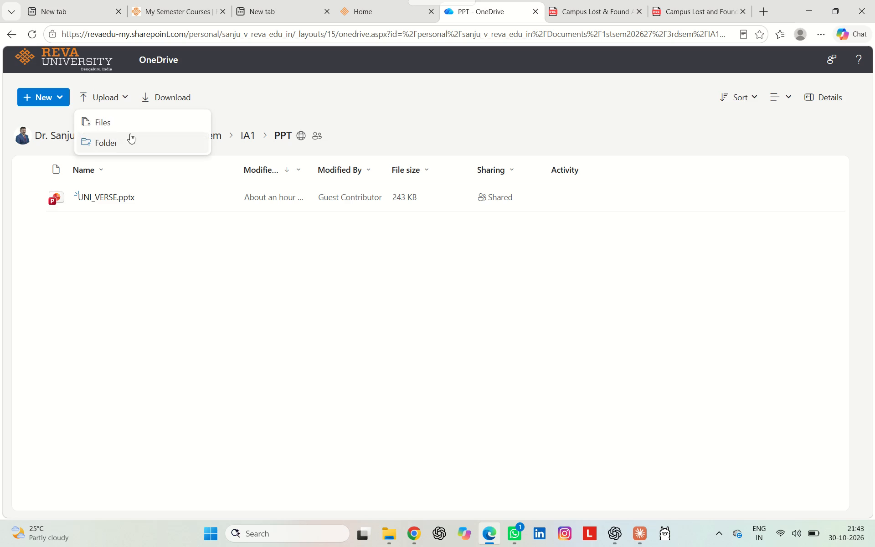
pyautogui.click(132, 123)
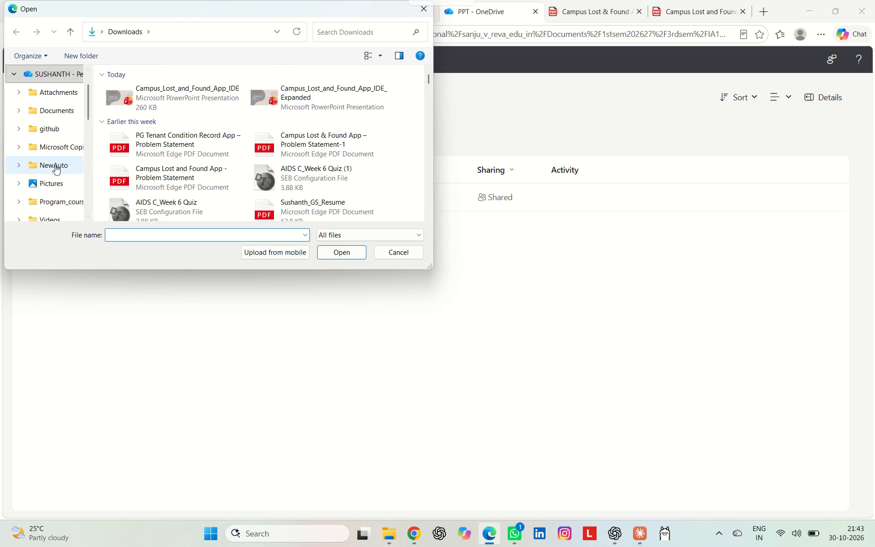
pyautogui.scroll(-3, 58, 182)
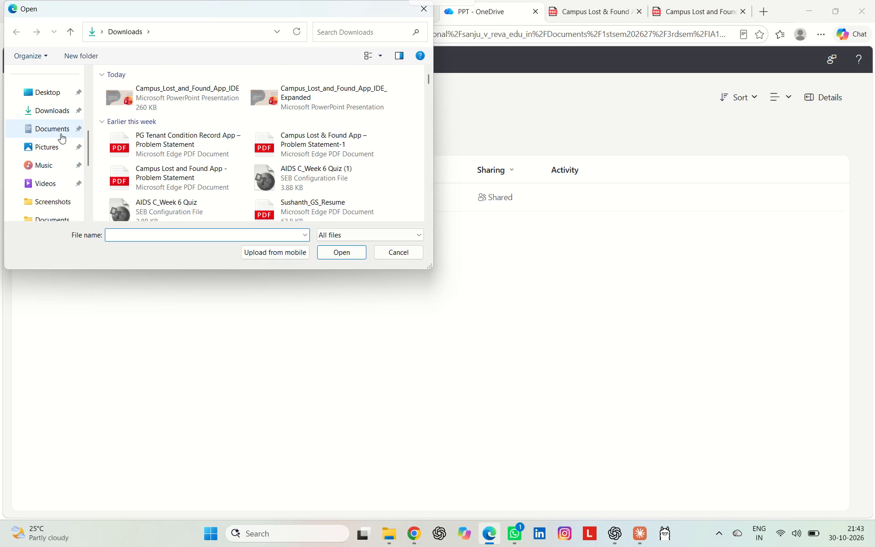
pyautogui.click(61, 134)
pyautogui.scroll(-7, 184, 143)
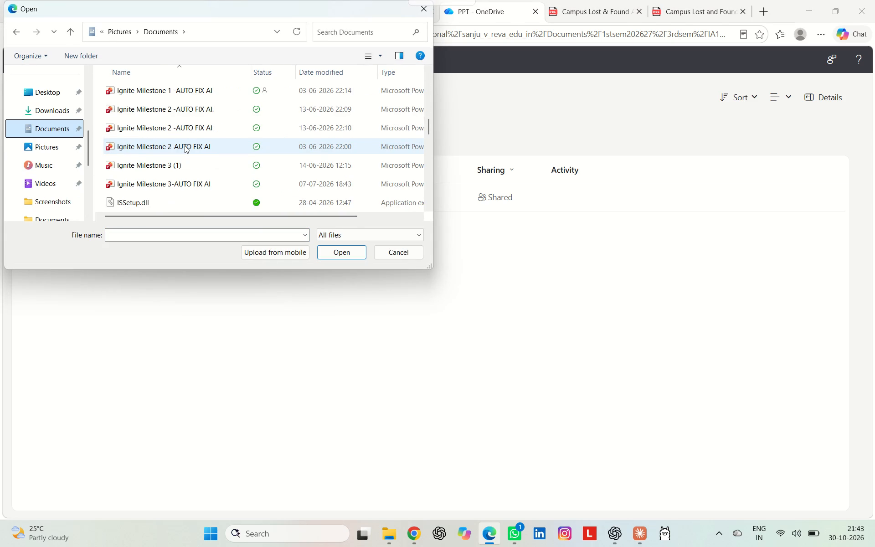
pyautogui.scroll(-4, 185, 145)
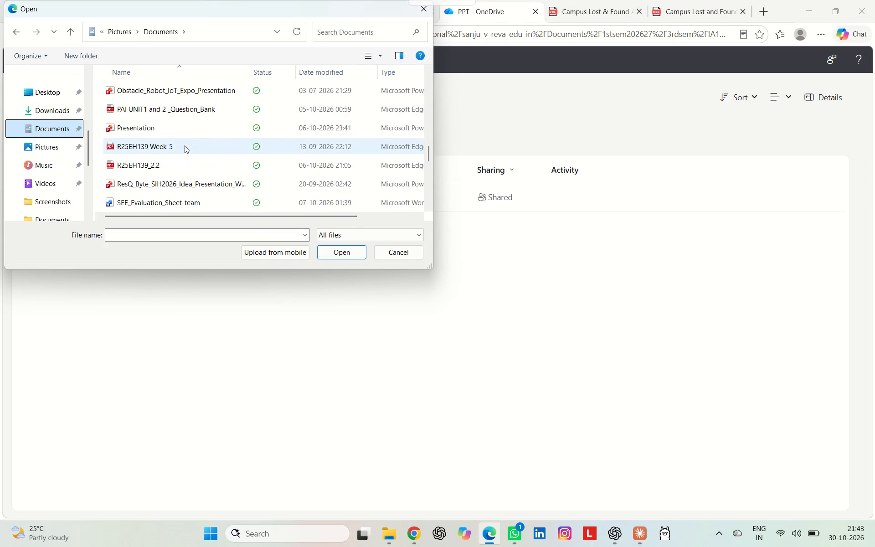
pyautogui.scroll(1, 185, 145)
pyautogui.scroll(-4, 185, 148)
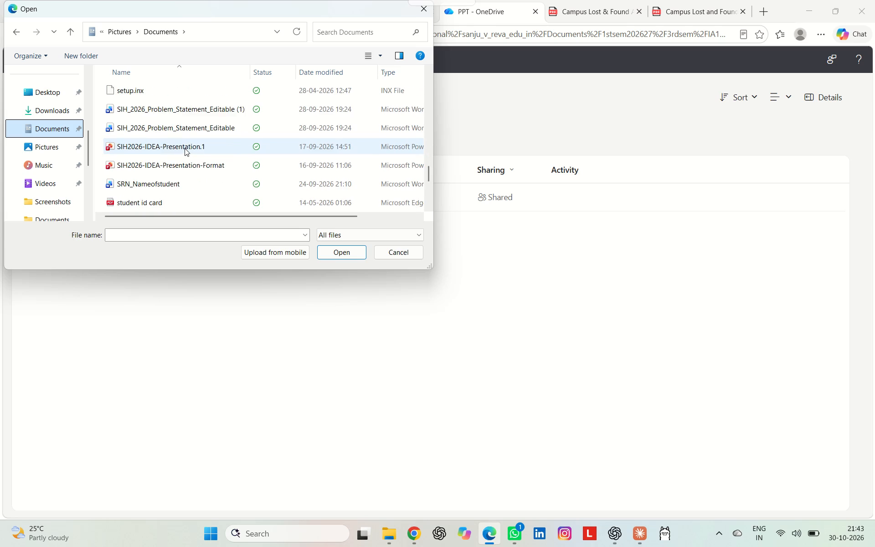
pyautogui.scroll(-14, 185, 148)
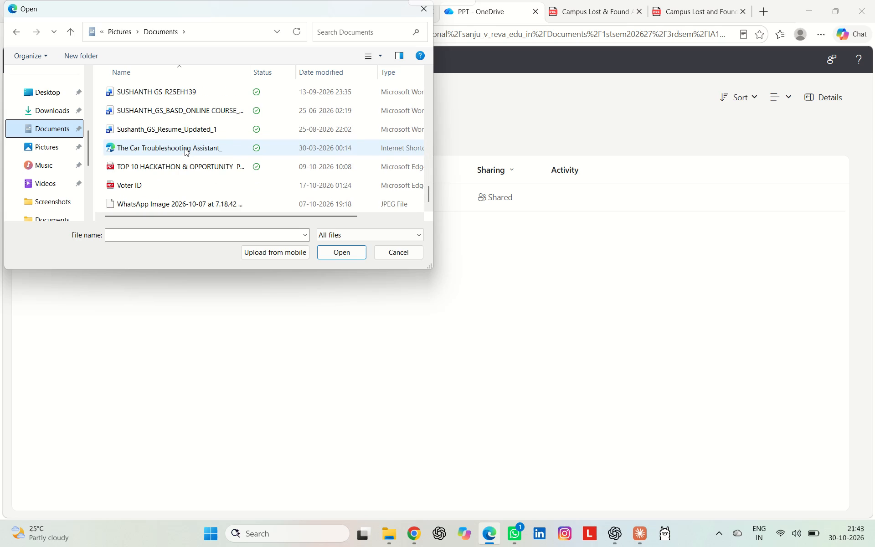
pyautogui.scroll(15, 185, 148)
pyautogui.scroll(8, 185, 148)
pyautogui.scroll(-2, 185, 148)
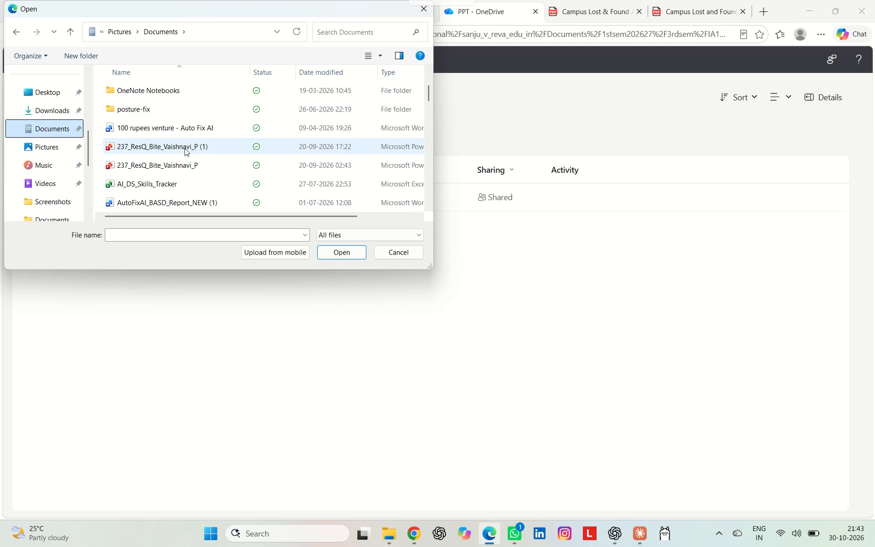
pyautogui.scroll(-5, 185, 148)
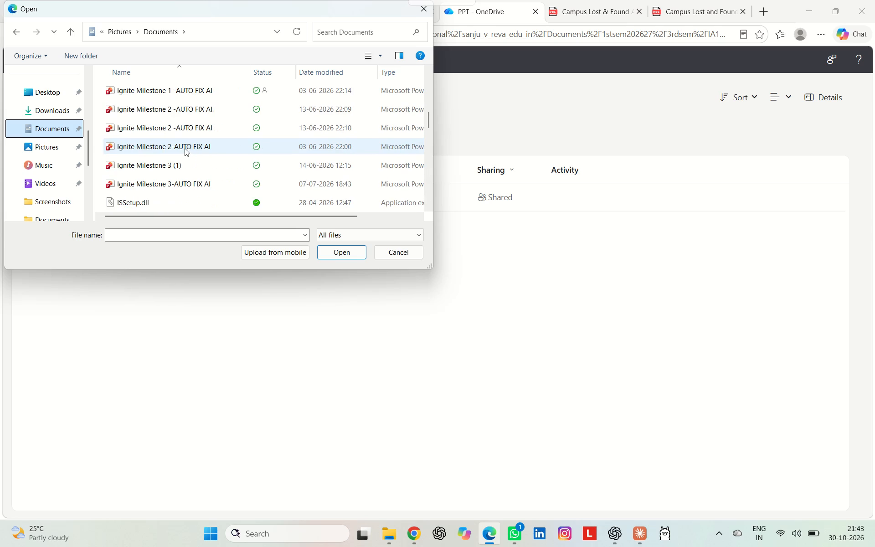
pyautogui.scroll(-1, 185, 148)
pyautogui.scroll(5, 185, 148)
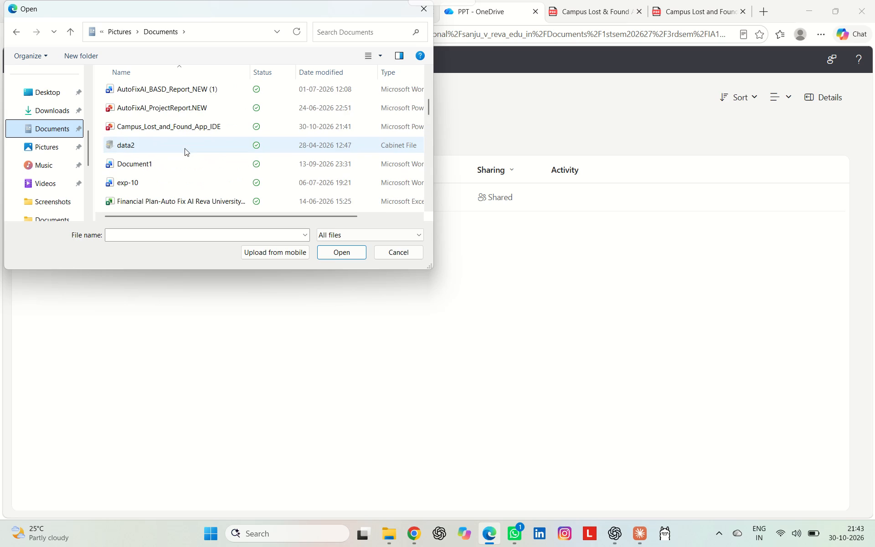
pyautogui.scroll(3, 185, 148)
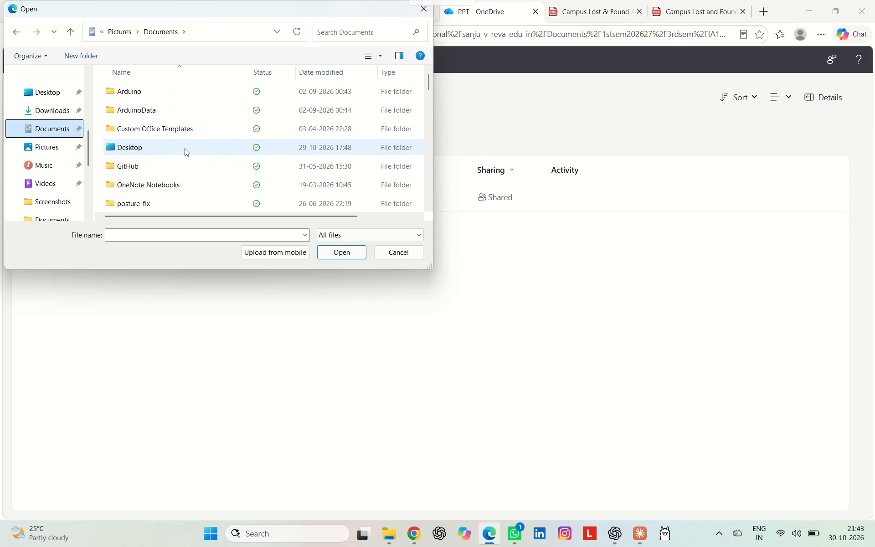
pyautogui.scroll(-7, 185, 148)
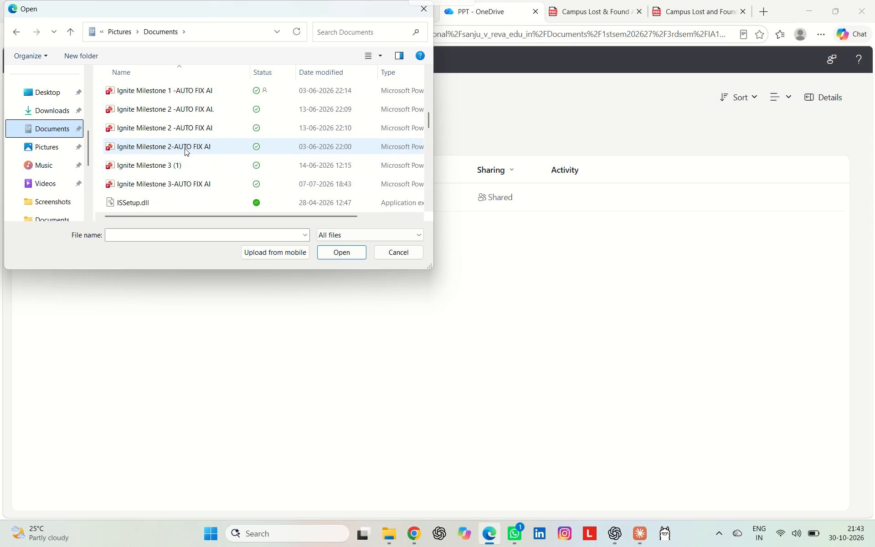
pyautogui.scroll(-13, 185, 148)
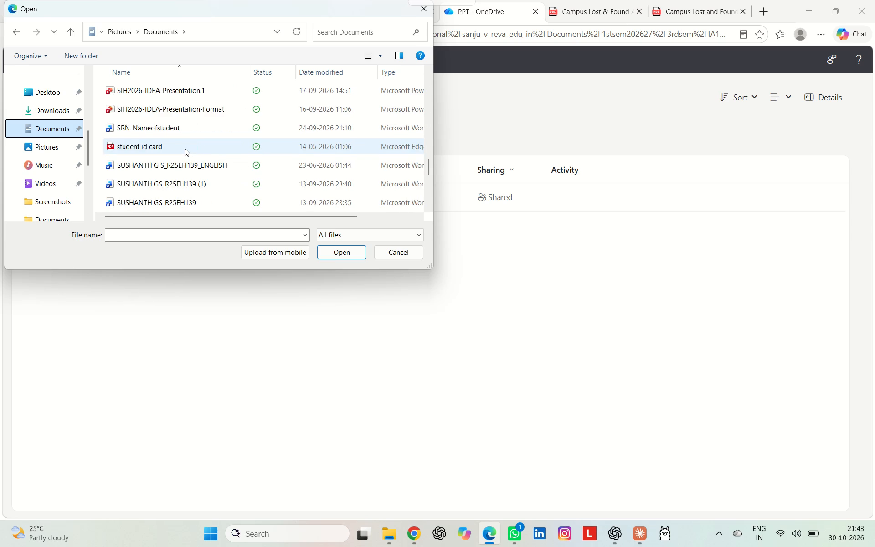
pyautogui.scroll(-7, 185, 148)
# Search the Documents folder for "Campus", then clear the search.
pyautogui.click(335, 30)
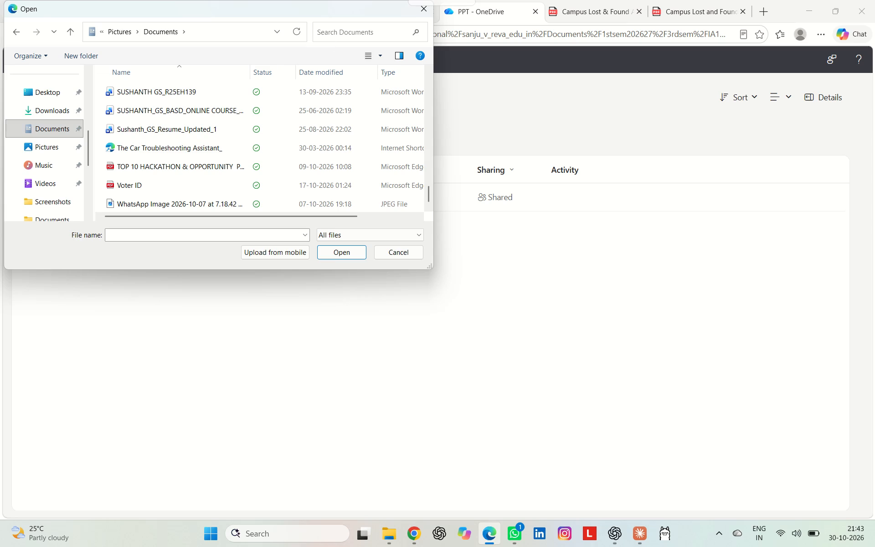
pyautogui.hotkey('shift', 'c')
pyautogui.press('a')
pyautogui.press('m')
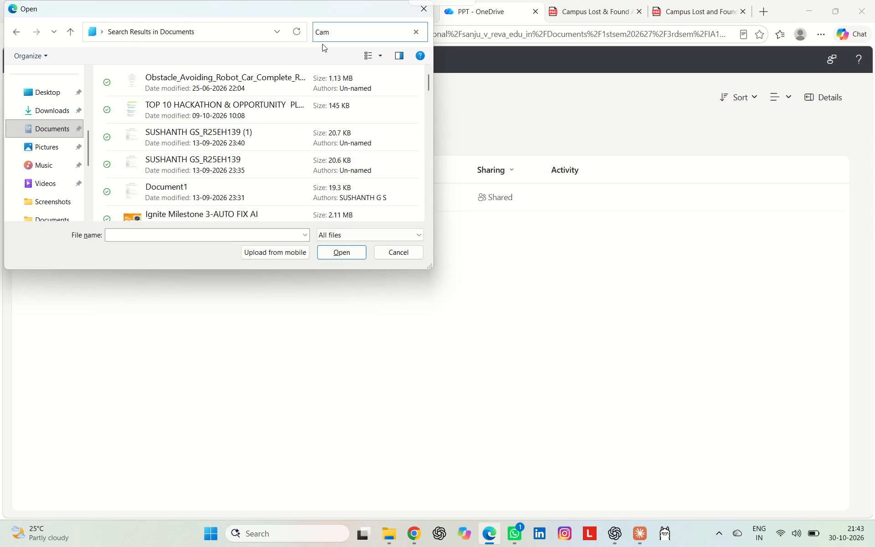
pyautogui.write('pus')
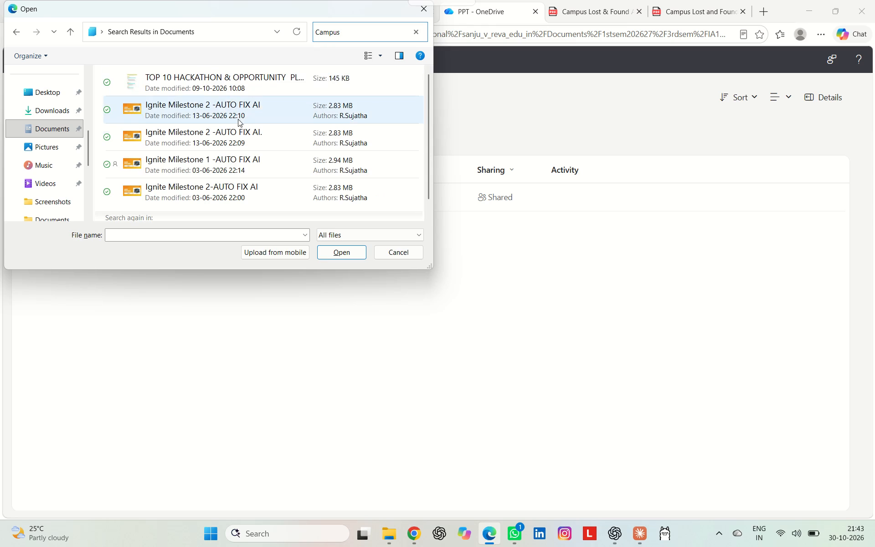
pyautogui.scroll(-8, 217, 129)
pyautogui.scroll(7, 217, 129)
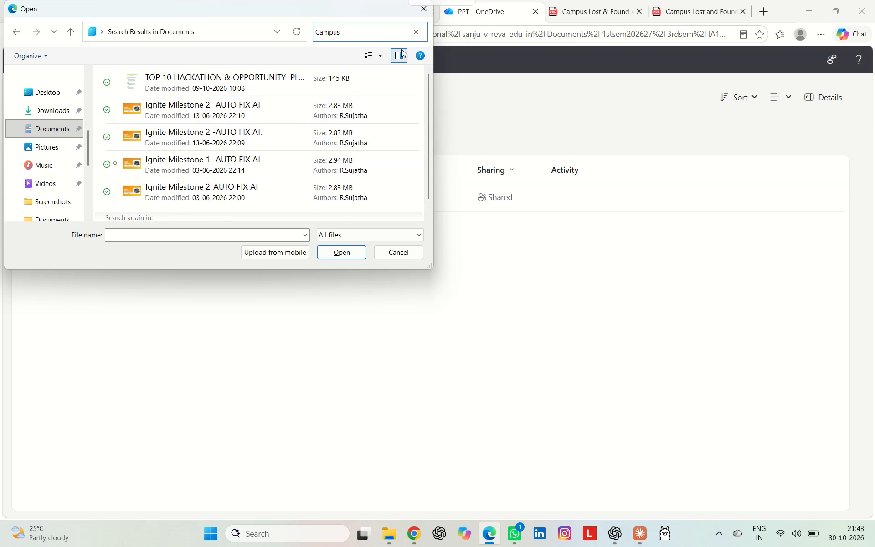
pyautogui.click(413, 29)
# Upload the Campus_Lost_and_Found_App_IDE presentation from Documents to the shared PPT folder.
pyautogui.scroll(-2, 207, 127)
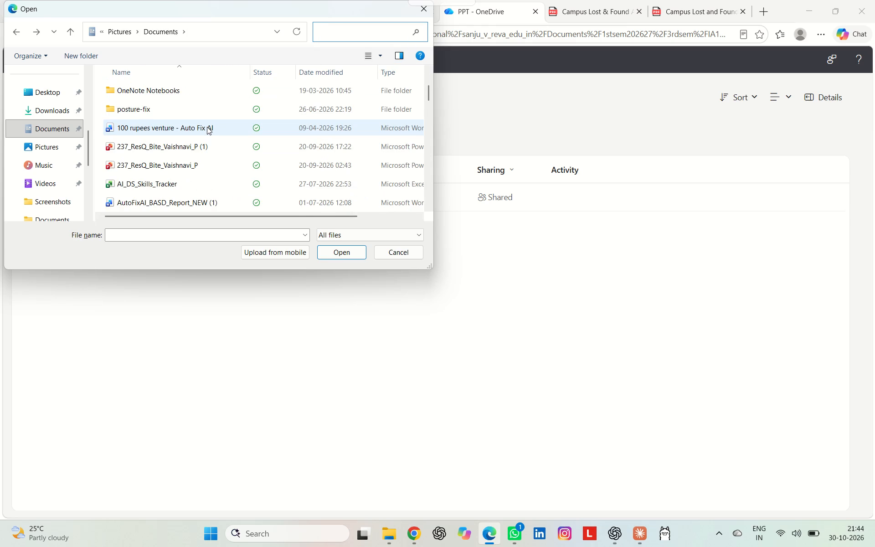
pyautogui.scroll(-1, 206, 127)
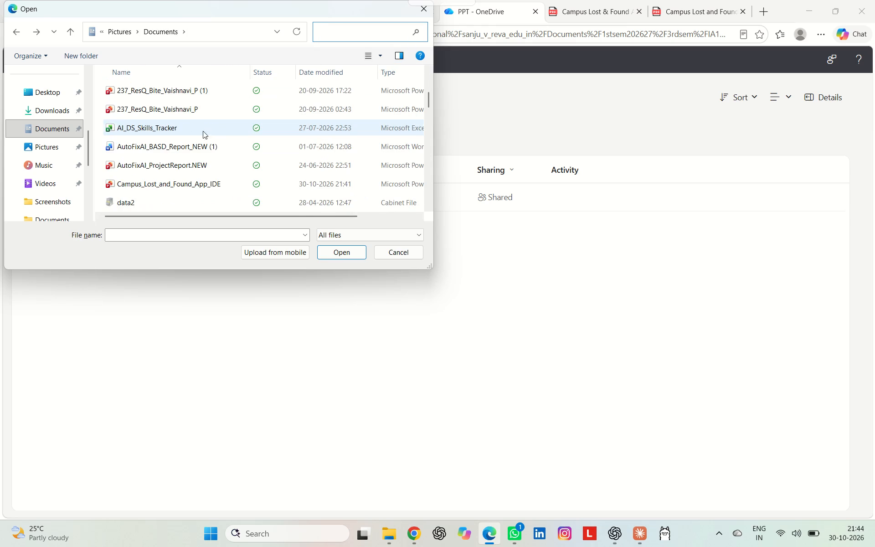
pyautogui.click(183, 181)
pyautogui.click(330, 249)
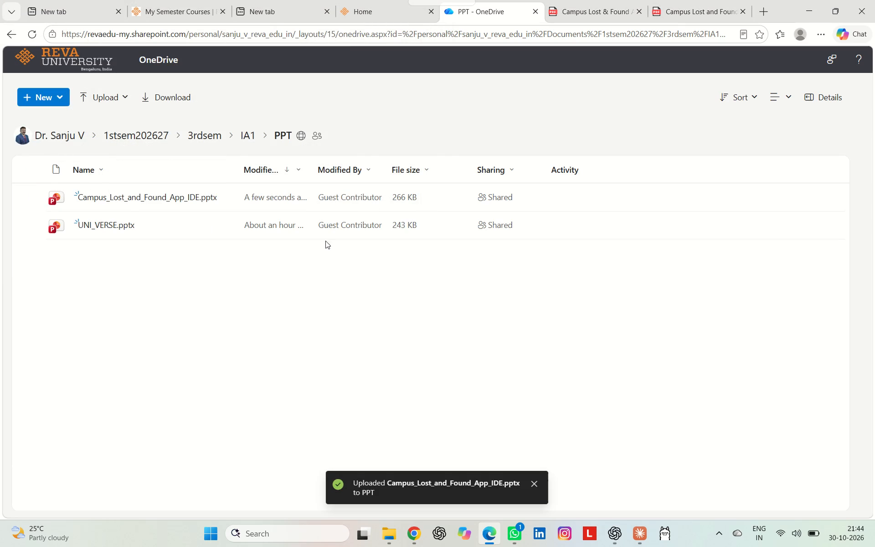
# Review the uploaded Campus_Lost_and_Found_App_IDE deck online, from the presenter slide to the Conclusion slide, and close it.
pyautogui.click(145, 198)
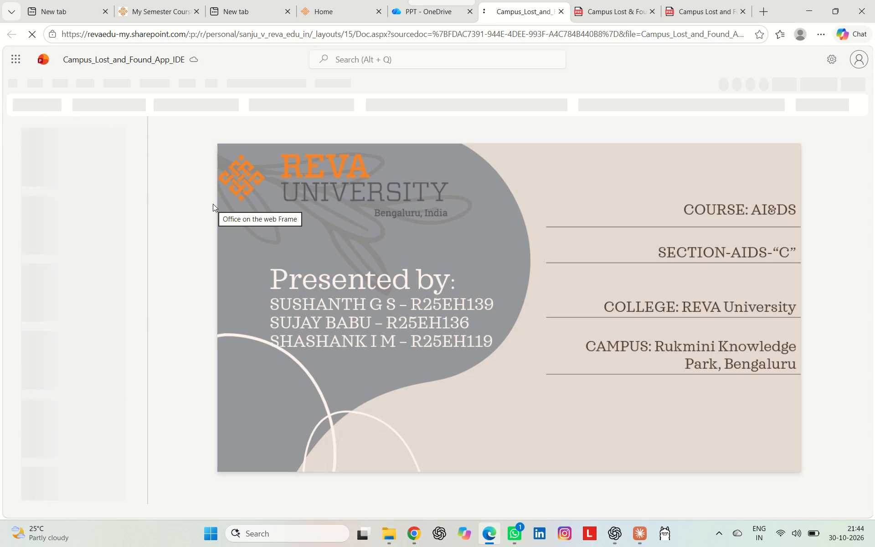
pyautogui.scroll(-6, 289, 250)
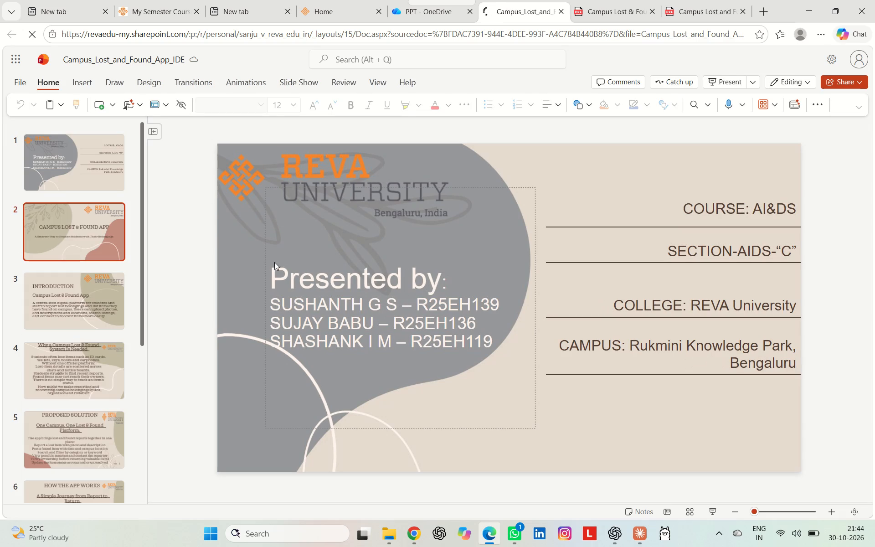
pyautogui.scroll(-1, 225, 261)
pyautogui.click(99, 262)
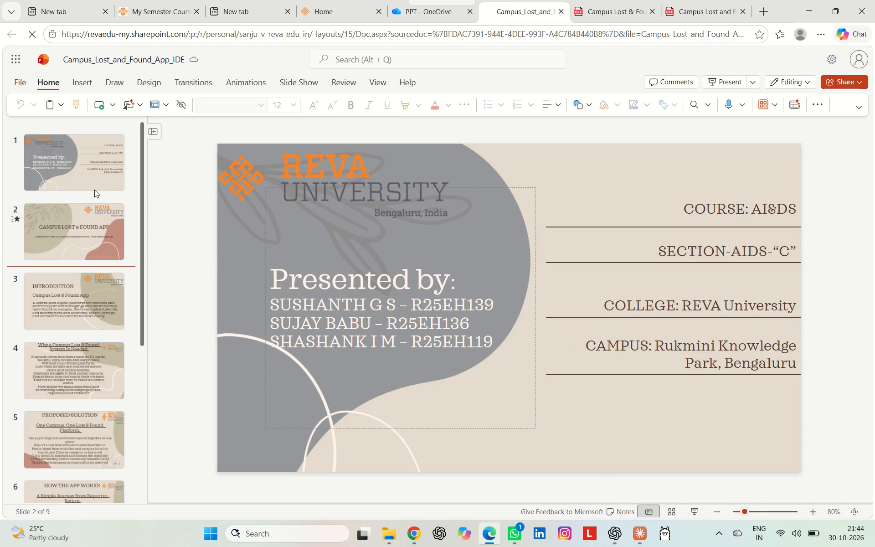
pyautogui.click(94, 190)
pyautogui.click(104, 186)
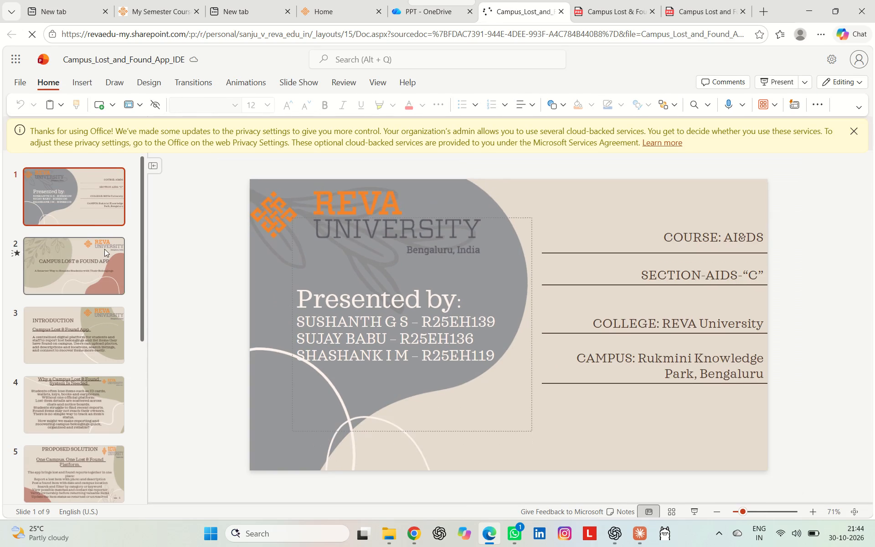
pyautogui.click(102, 260)
pyautogui.scroll(-4, 93, 336)
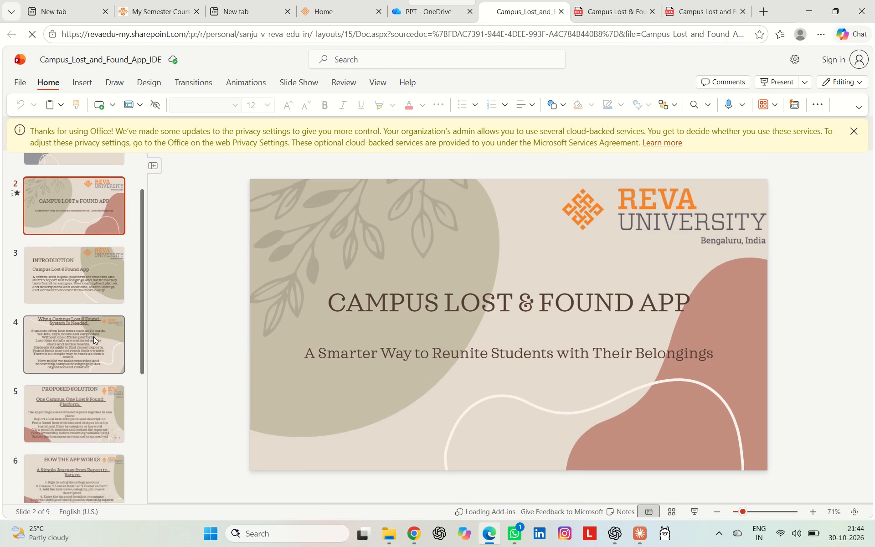
pyautogui.scroll(-11, 93, 336)
pyautogui.click(84, 342)
pyautogui.scroll(-6, 84, 341)
pyautogui.click(71, 449)
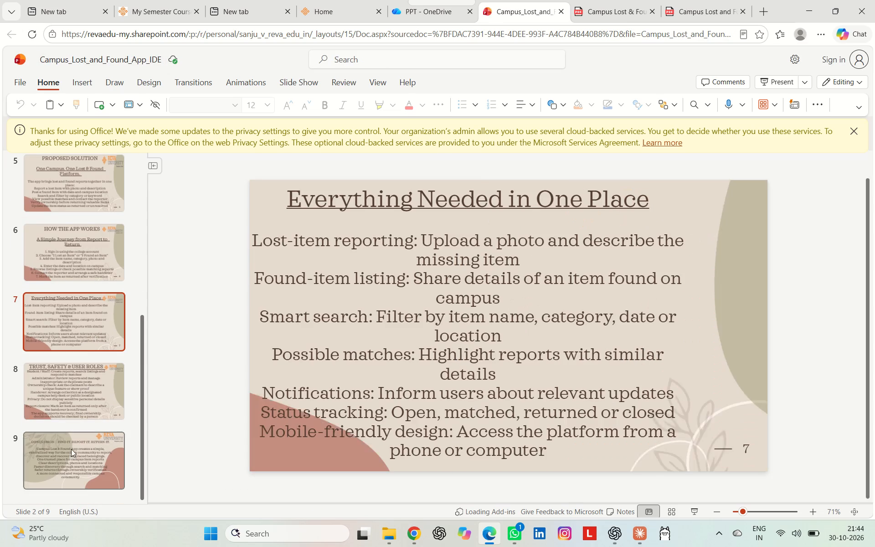
pyautogui.scroll(6, 93, 325)
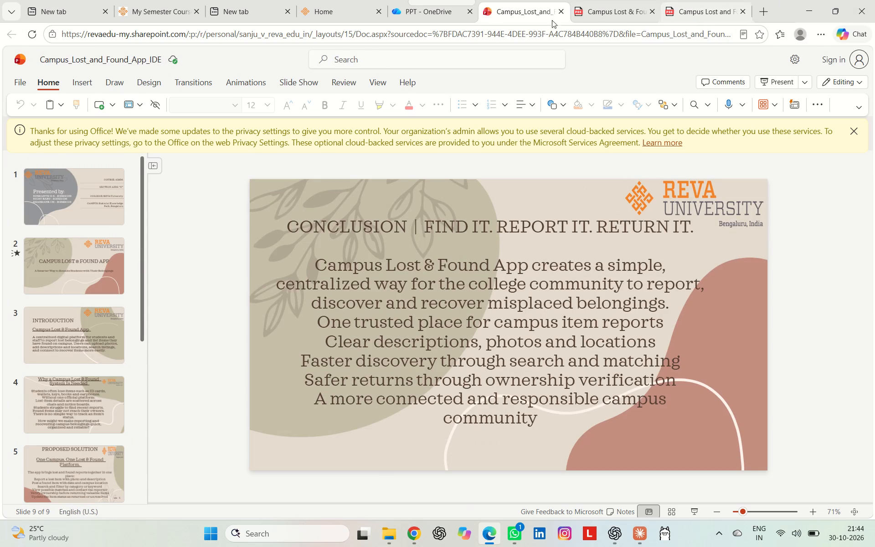
pyautogui.click(559, 10)
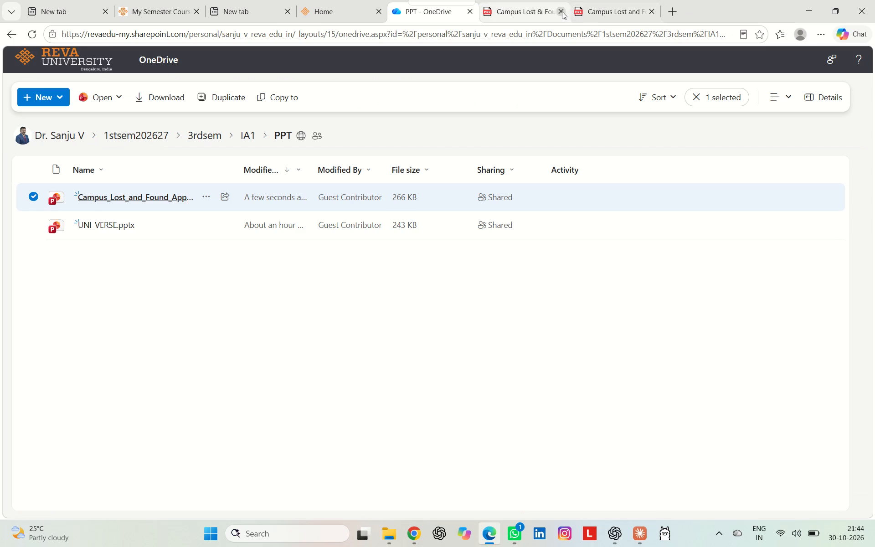
# Close the two Campus Lost and Found PDFs, Home, the second new tab and My Semester Courses, keeping the PPT folder open.
pyautogui.click(562, 11)
pyautogui.click(562, 11)
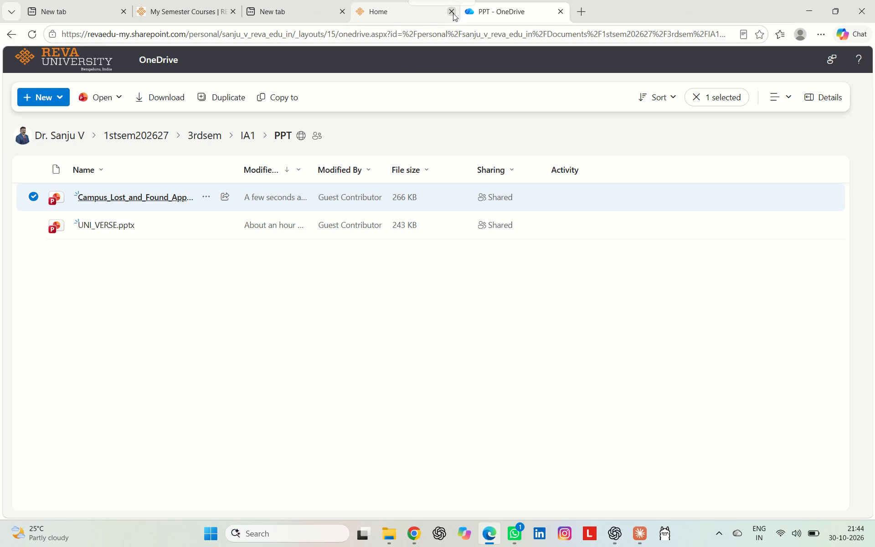
pyautogui.click(453, 13)
pyautogui.click(341, 10)
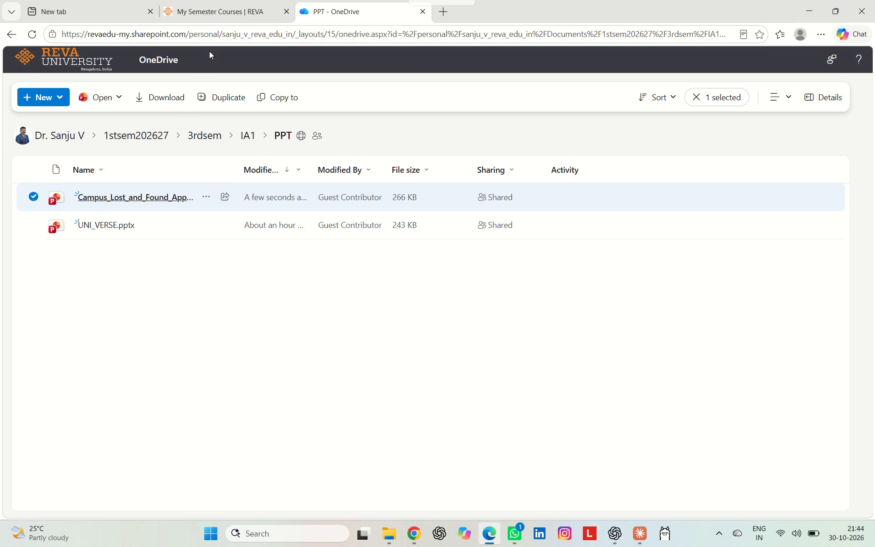
pyautogui.click(283, 15)
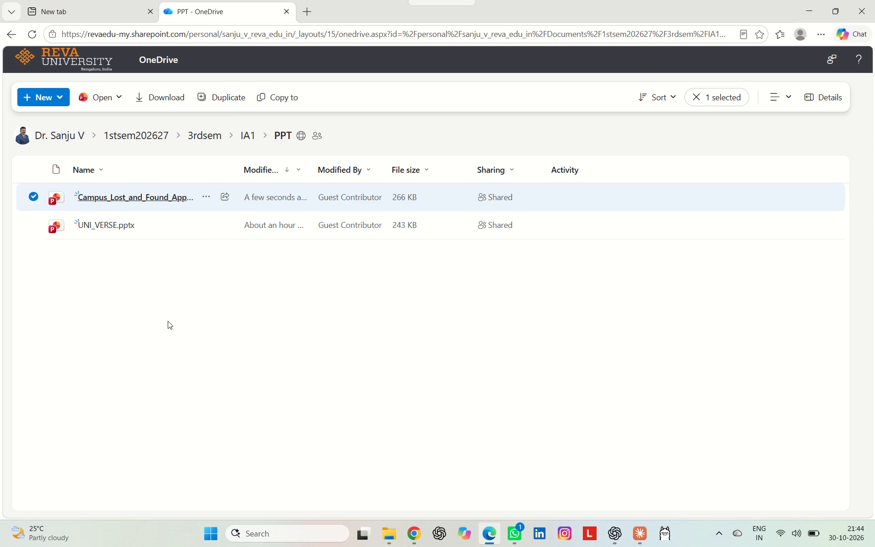
# Check the contents of the PPT and report folders in IA1, returning to the IA1 folder.
pyautogui.click(0, 31)
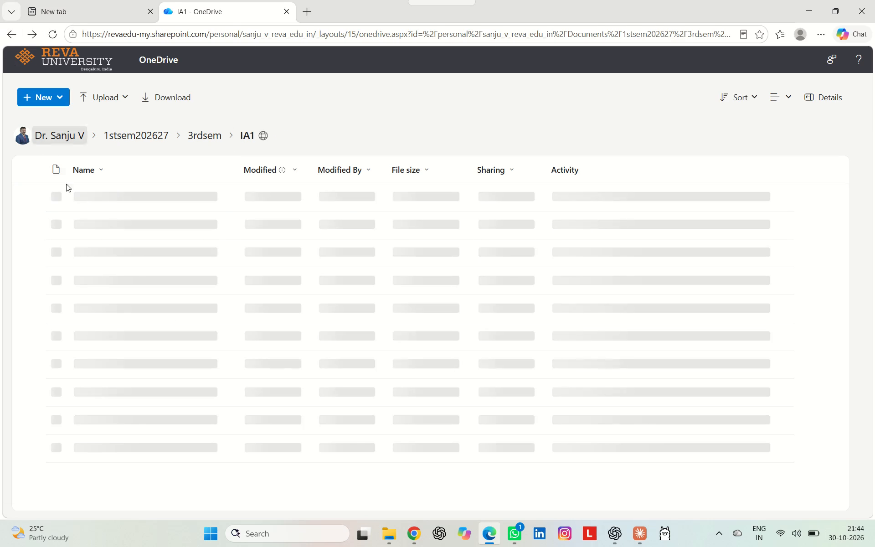
pyautogui.click(78, 201)
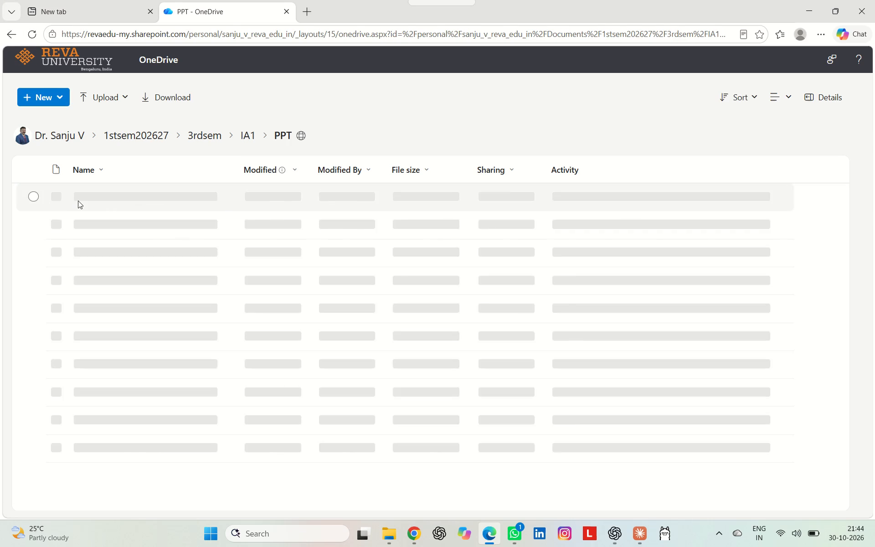
pyautogui.click(15, 33)
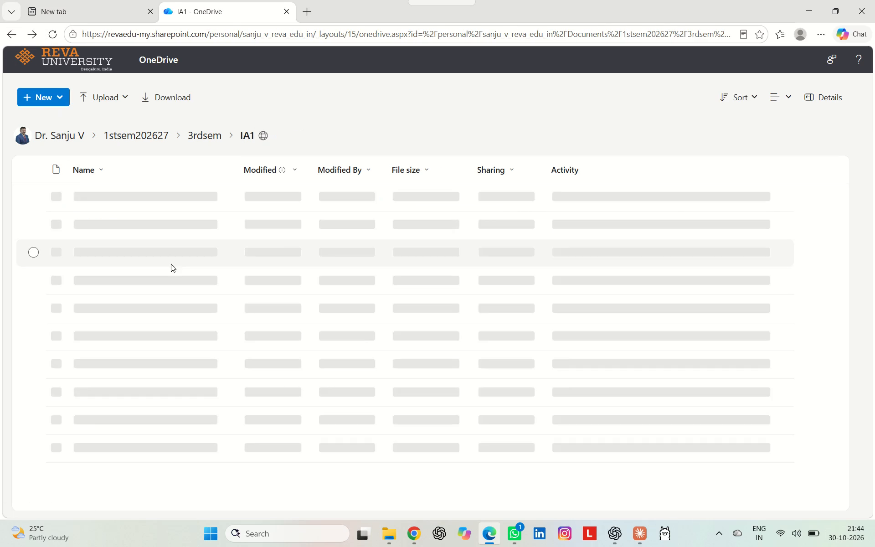
pyautogui.click(87, 228)
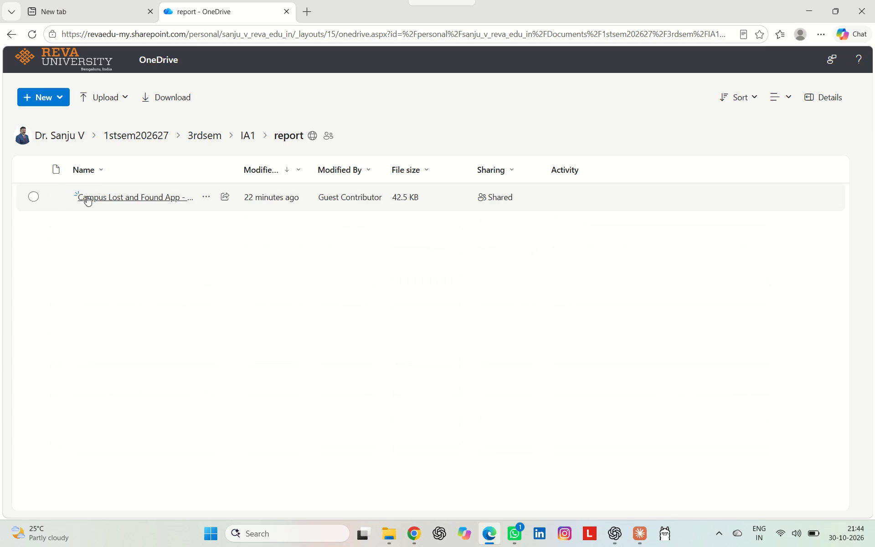
pyautogui.click(3, 32)
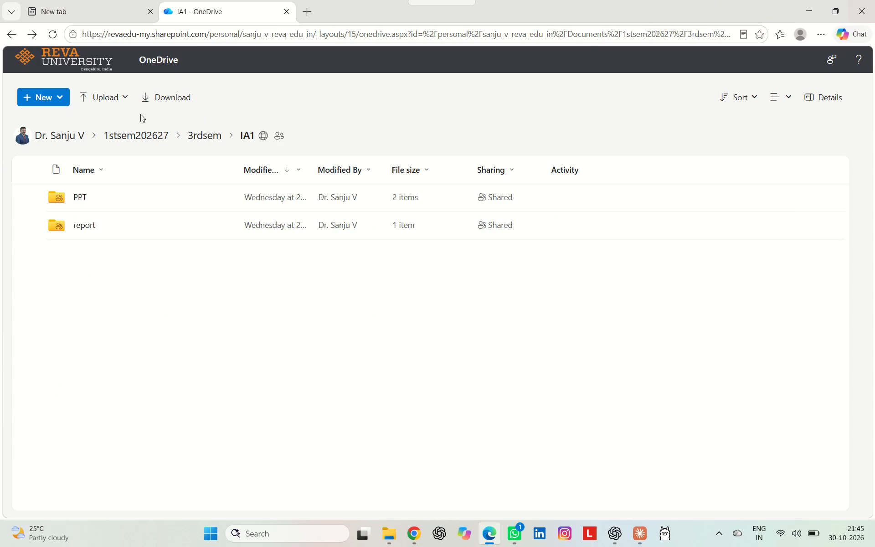
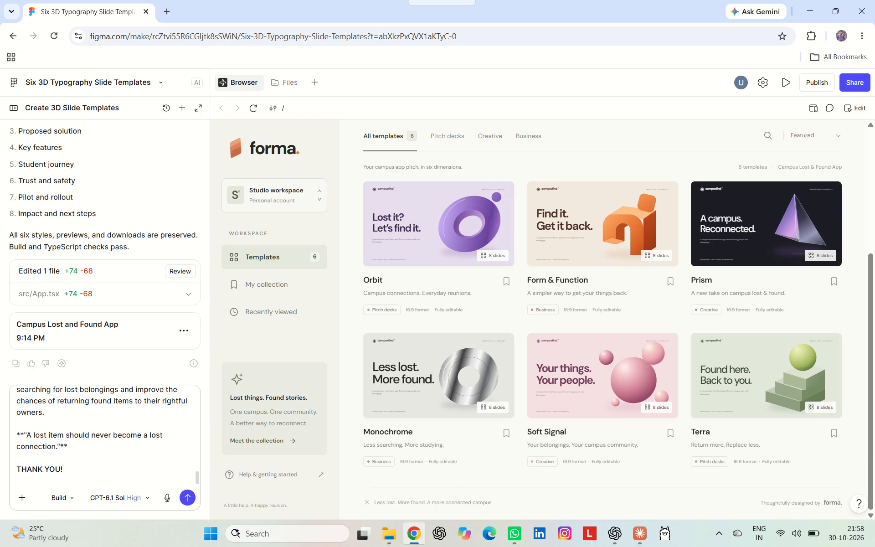
pyautogui.press('Return')
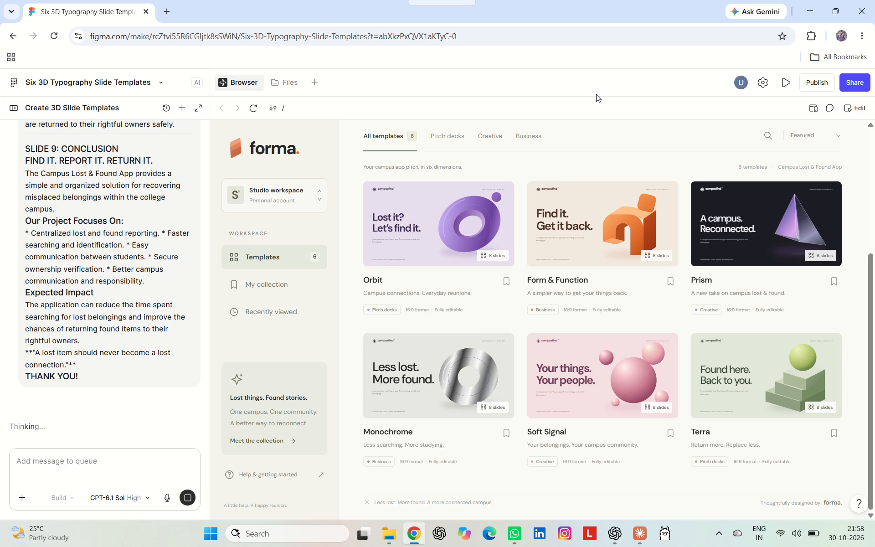
# Filter the template gallery to Pitch decks and look over the Orbit and Terra templates.
pyautogui.click(446, 139)
pyautogui.scroll(-3, 453, 165)
pyautogui.scroll(1, 461, 157)
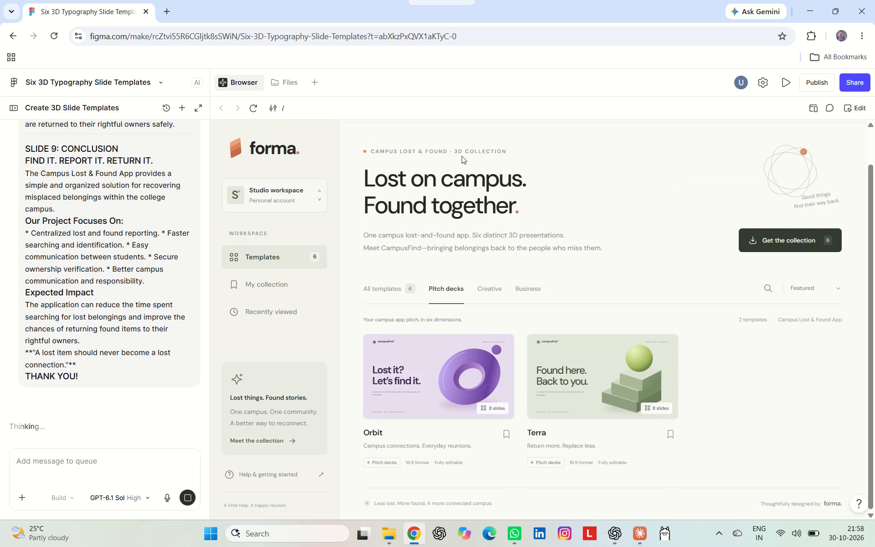
pyautogui.scroll(2, 462, 156)
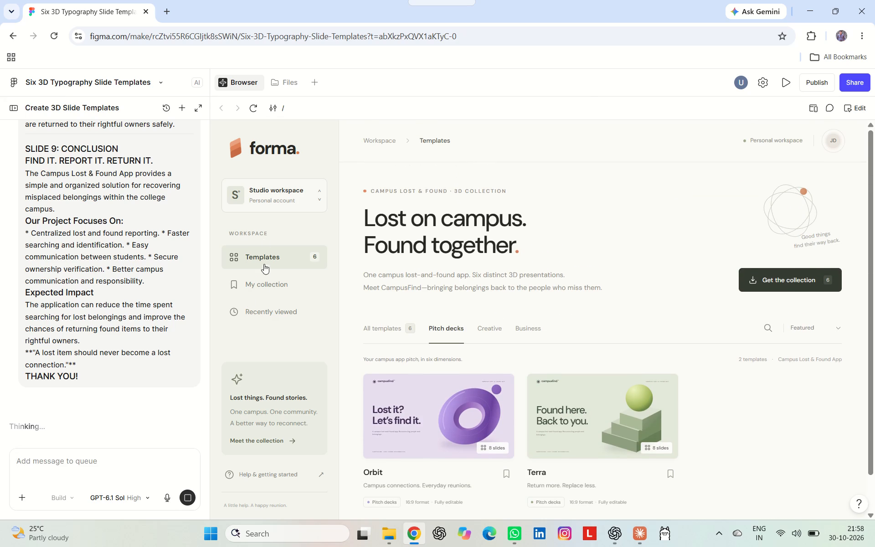
pyautogui.scroll(-7, 261, 295)
pyautogui.scroll(6, 261, 299)
pyautogui.scroll(7, 479, 180)
pyautogui.scroll(-6, 400, 197)
pyautogui.scroll(7, 395, 202)
pyautogui.scroll(-7, 395, 202)
pyautogui.scroll(7, 395, 202)
pyautogui.scroll(-8, 395, 202)
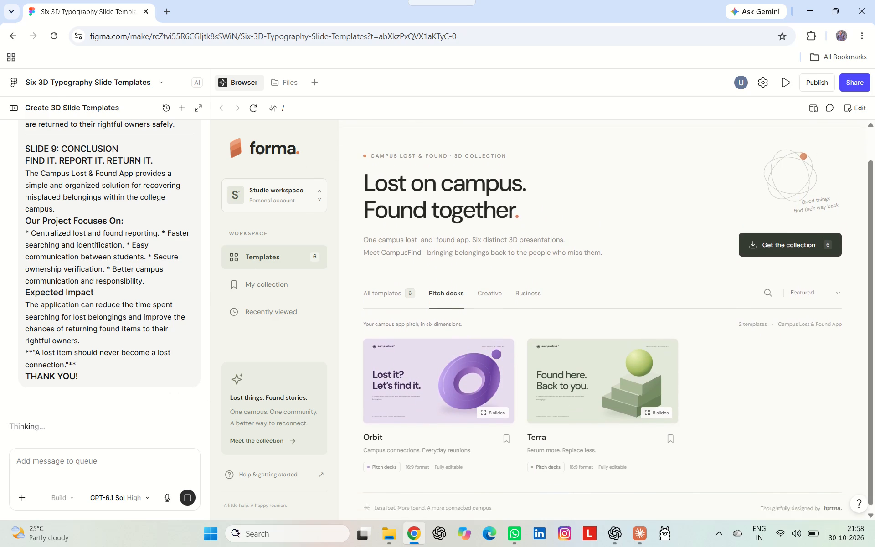
pyautogui.scroll(7, 395, 202)
pyautogui.scroll(-7, 395, 202)
pyautogui.scroll(4, 395, 202)
pyautogui.scroll(-10, 395, 202)
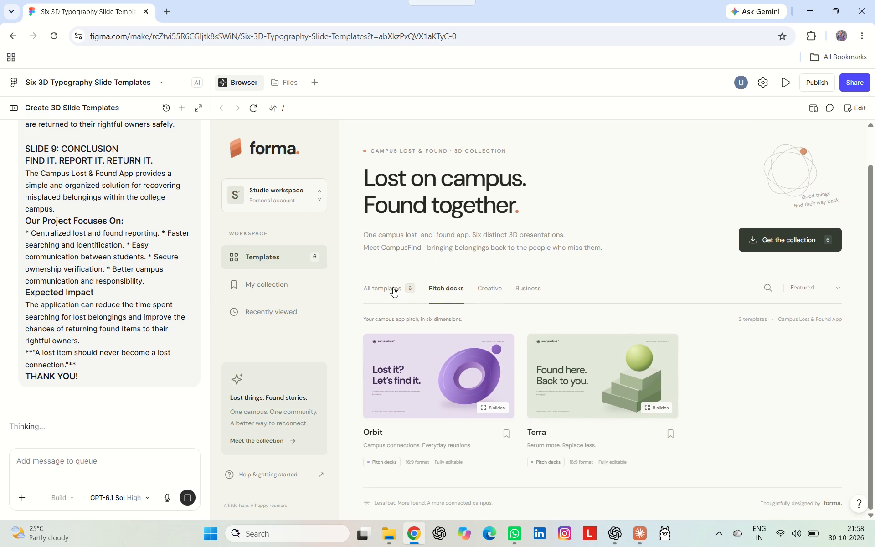
# Search Google for "hackculture login" in a new browser tab.
pyautogui.click(169, 16)
pyautogui.click(304, 231)
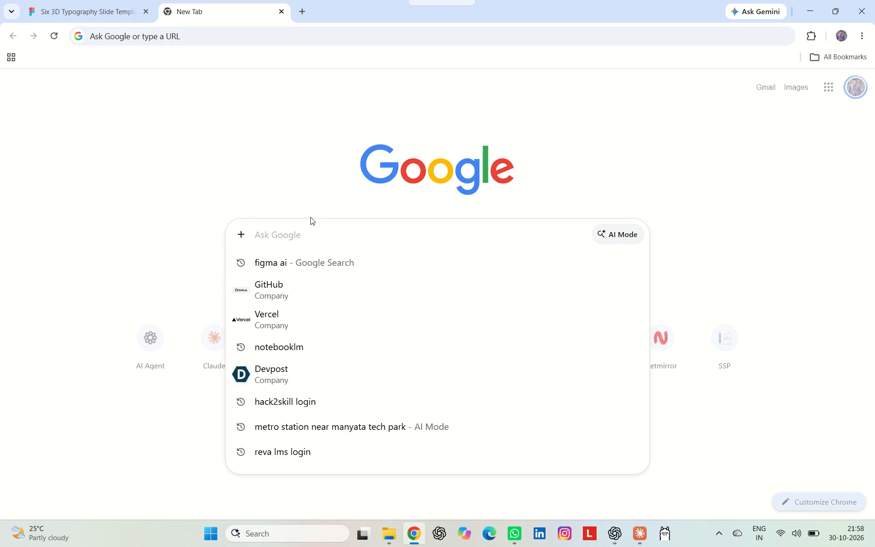
pyautogui.press('j')
pyautogui.press('BackSpace')
pyautogui.write('hack')
pyautogui.click(262, 284)
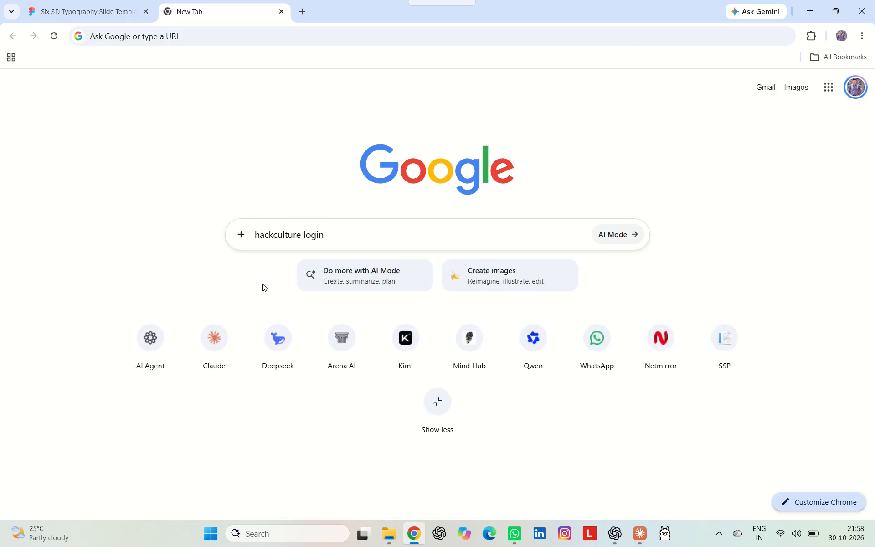